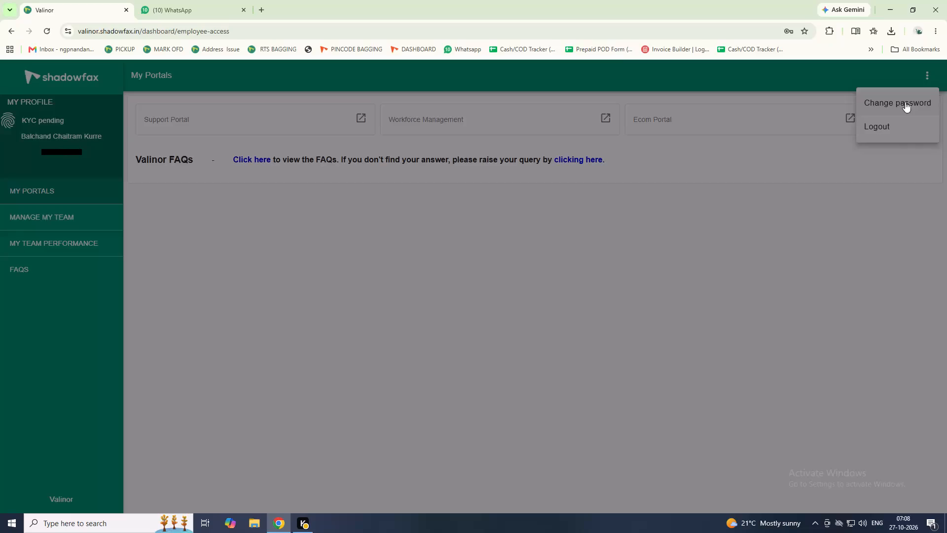
Log out of the current Valinor employee account.
left_click(902, 124)
Bring up the saved logins for the mobile number on the Shadowfax login form.
left_click(353, 258)
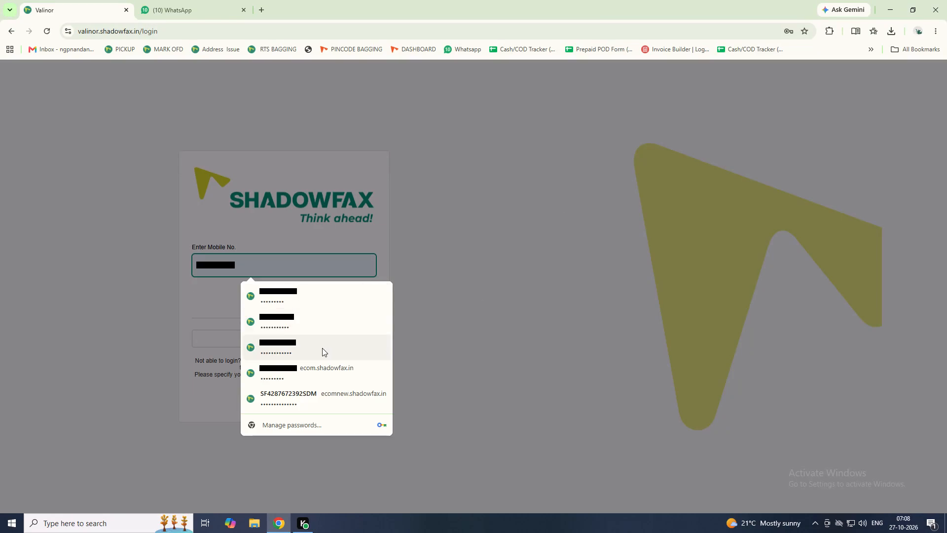
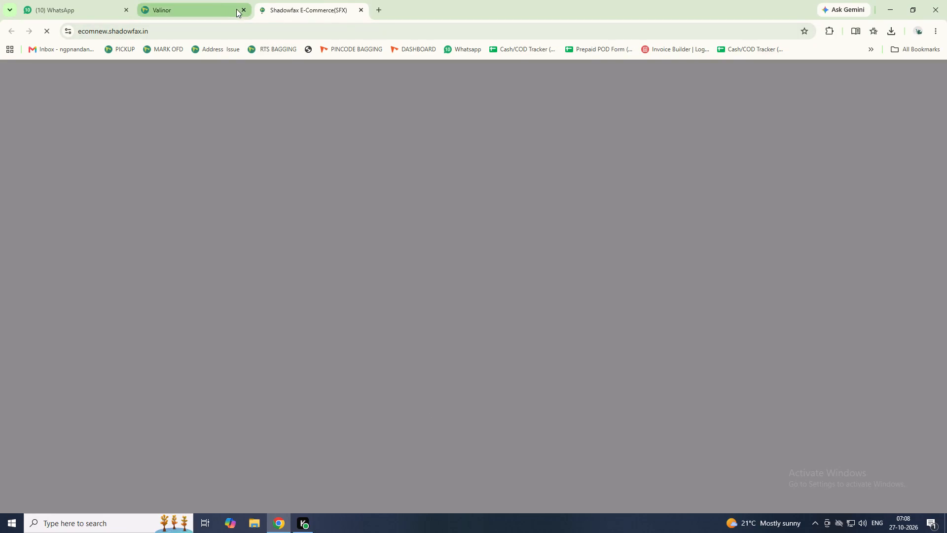
Close the Valinor tab and refresh the Quick Access counts on the Shadowfax dashboard.
left_click(242, 9)
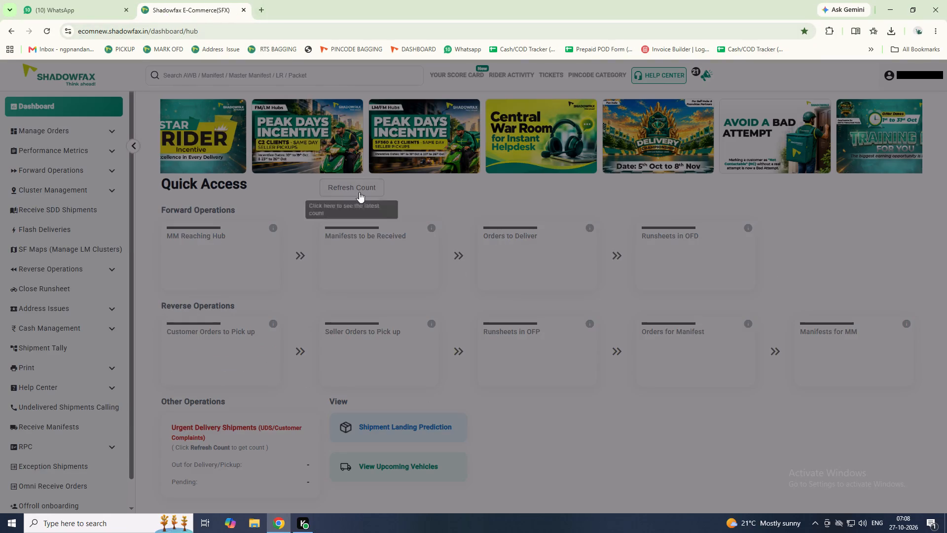
left_click(359, 192)
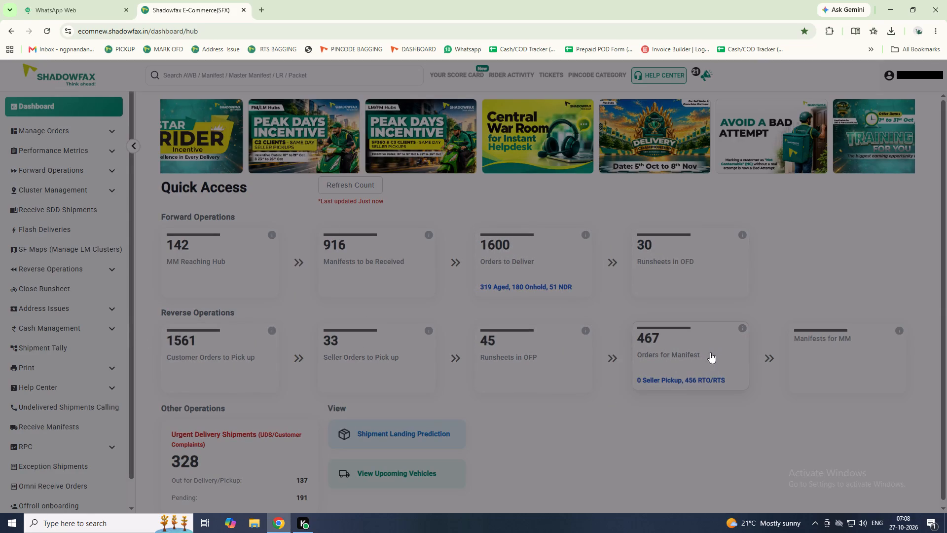
Download the RTO/RTS list from Orders for Manifest and open the downloaded file.
left_click(701, 381)
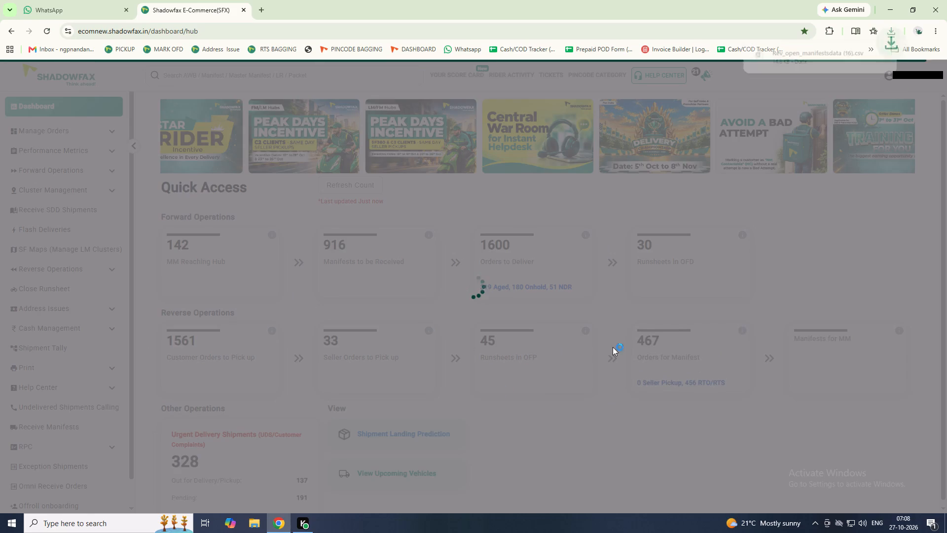
left_click(795, 56)
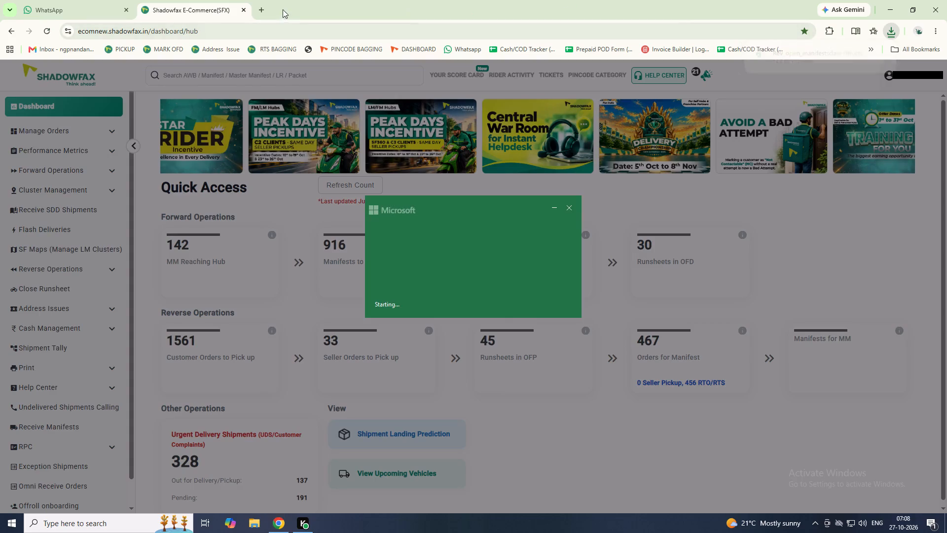
Open the YouTube site in a new browser tab.
left_click(265, 4)
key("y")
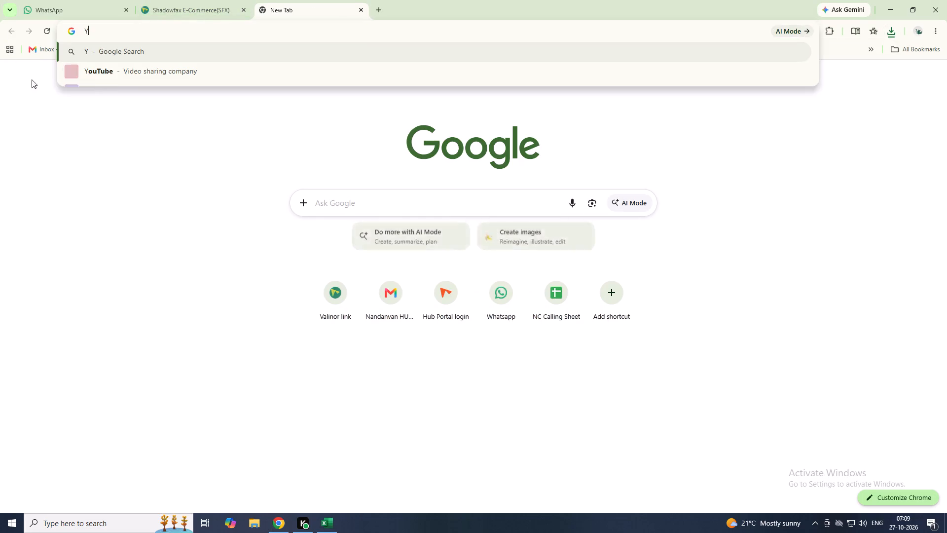
left_click(139, 71)
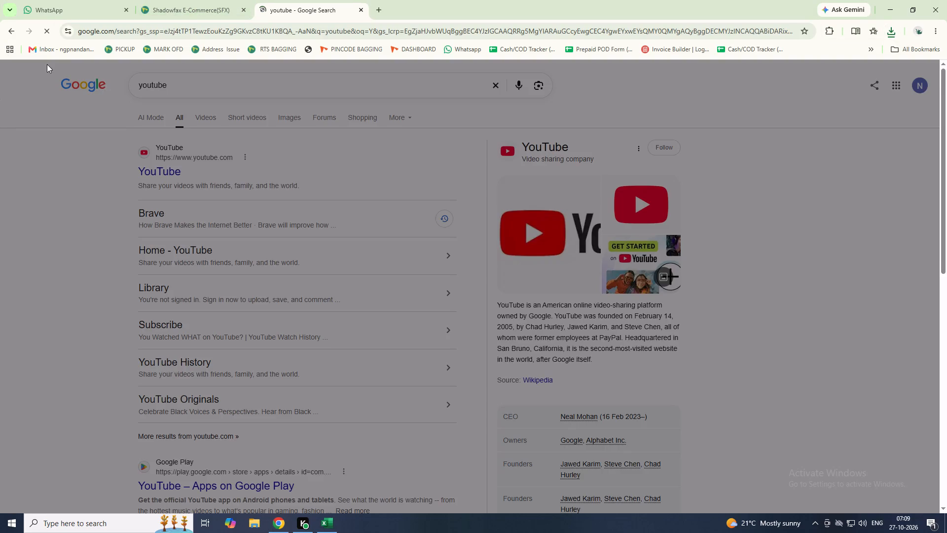
left_click(160, 168)
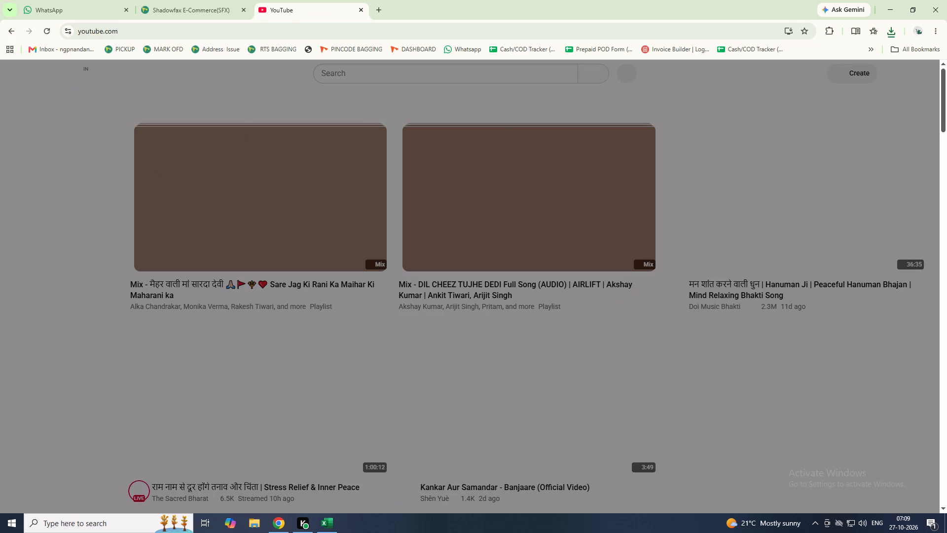
Search YouTube for "arz kiya hai" and play the official Coke Studio Bharat video.
left_click(408, 79)
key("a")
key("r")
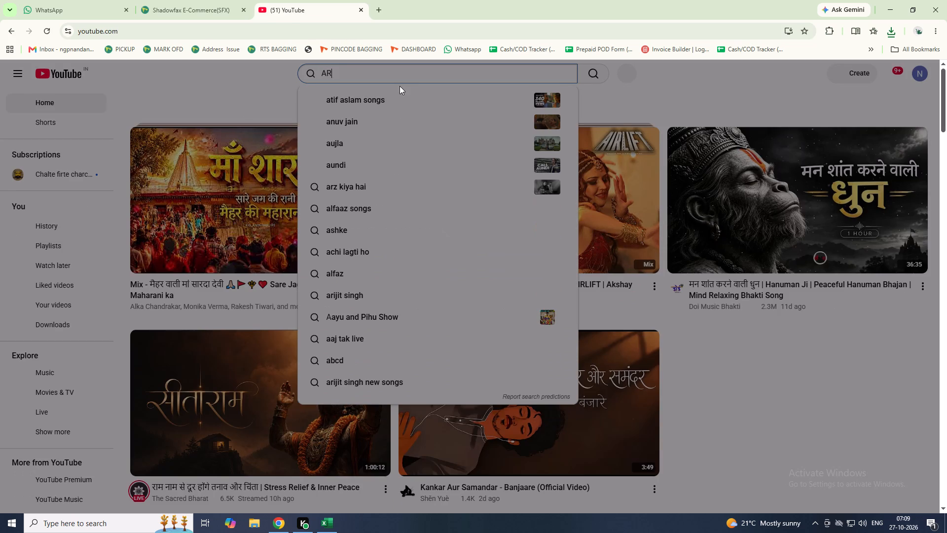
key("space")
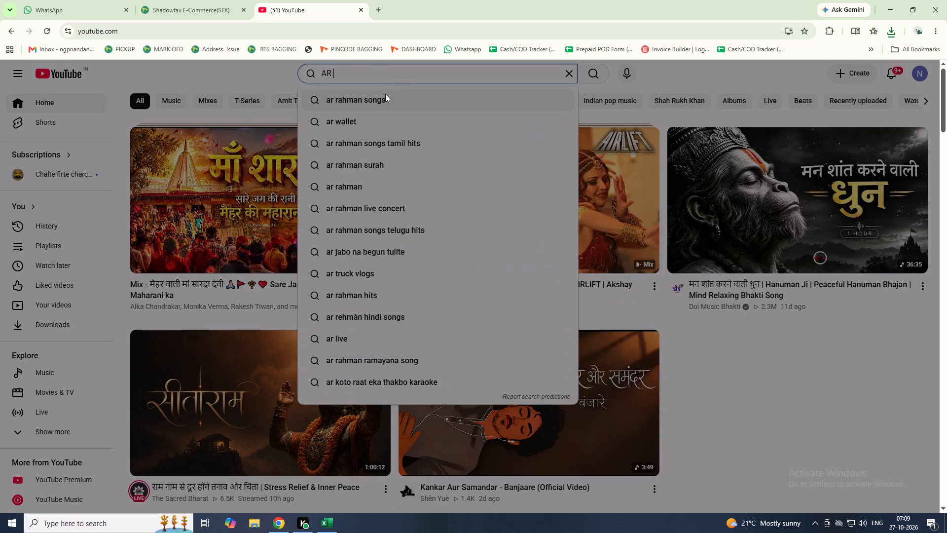
key("BackSpace")
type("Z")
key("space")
left_click(369, 90)
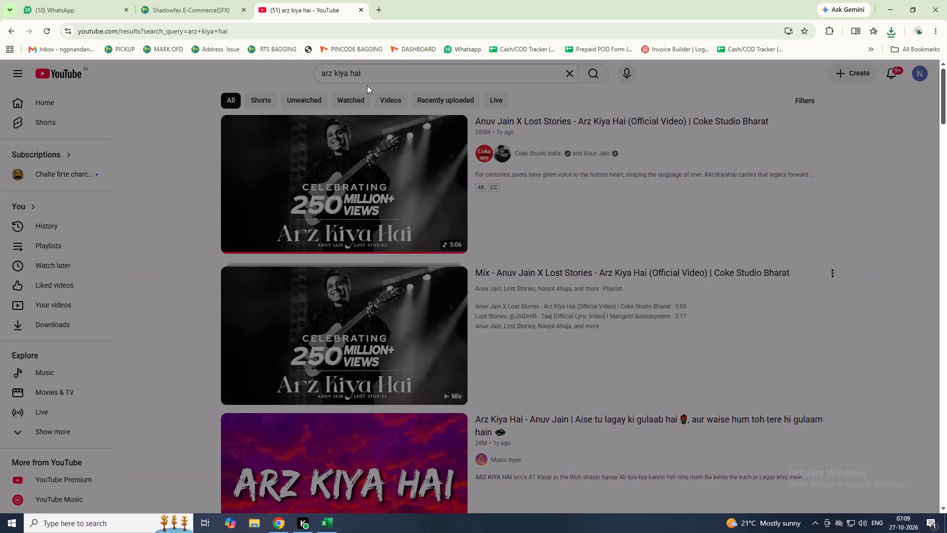
left_click(357, 149)
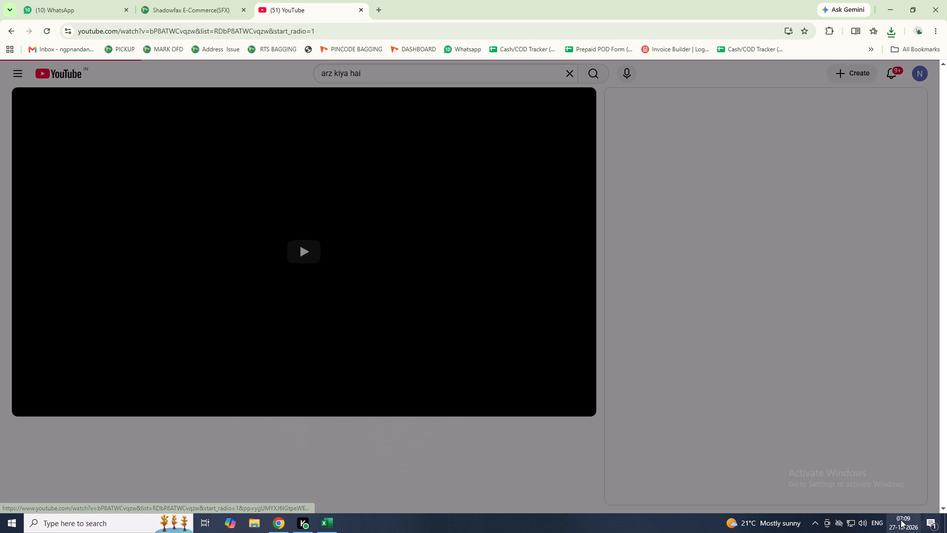
Set the system headphone volume to 53.
left_click(865, 520)
left_click(862, 499)
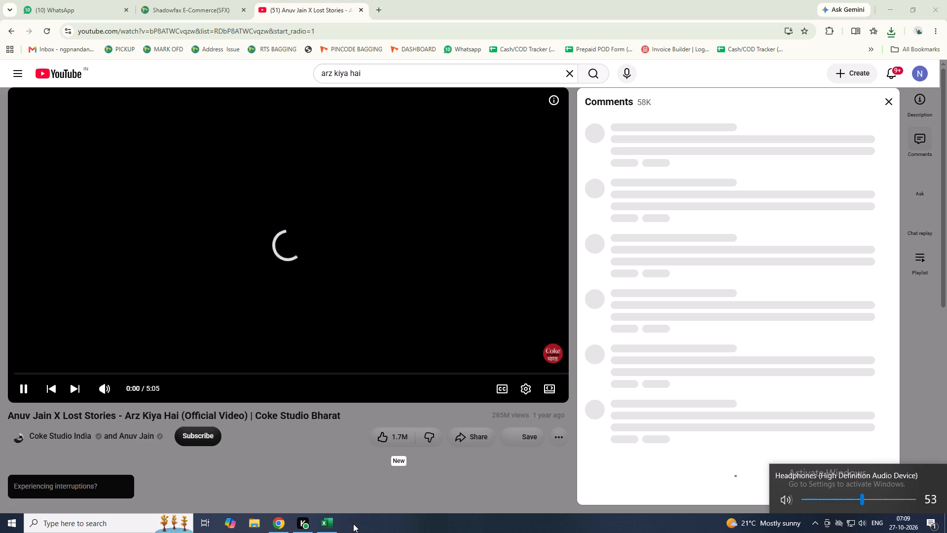
Switch to Excel, maximize the Rev_open_manifestsdata (16) workbook and copy its entire Awb Number column.
left_click(330, 527)
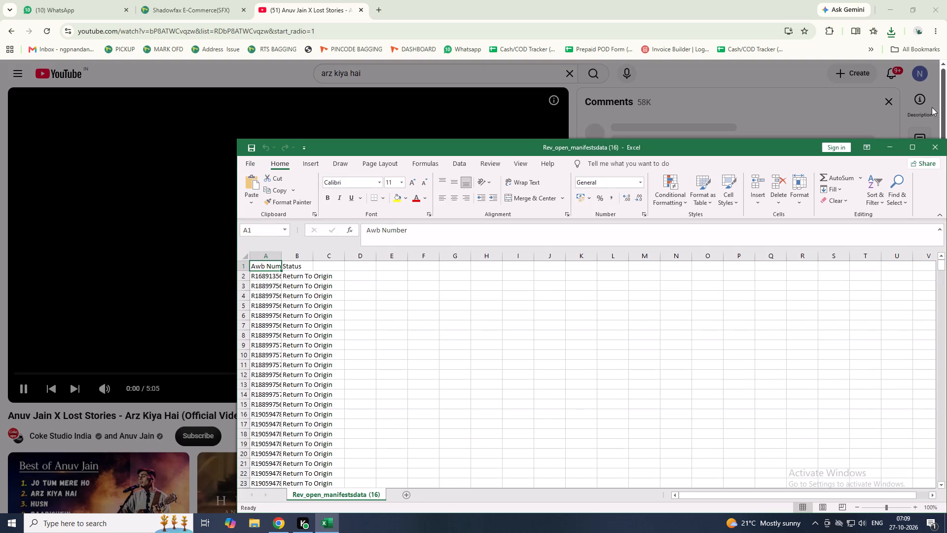
left_click(909, 141)
left_click(15, 109)
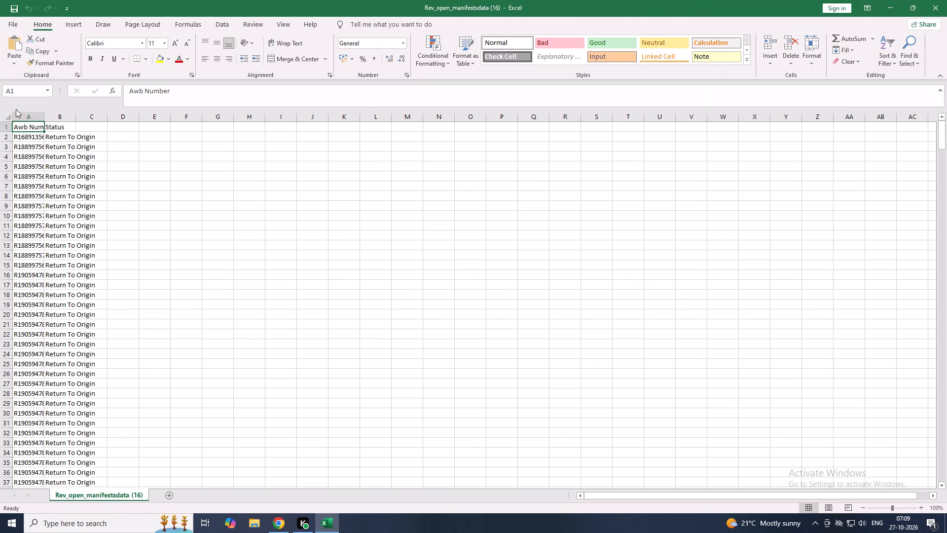
left_click(26, 113)
key("ctrl+c")
Switch to Shadowfax in Chrome and search Reverse Orders under Manage Orders by the copied AWB numbers.
key("alt+Tab")
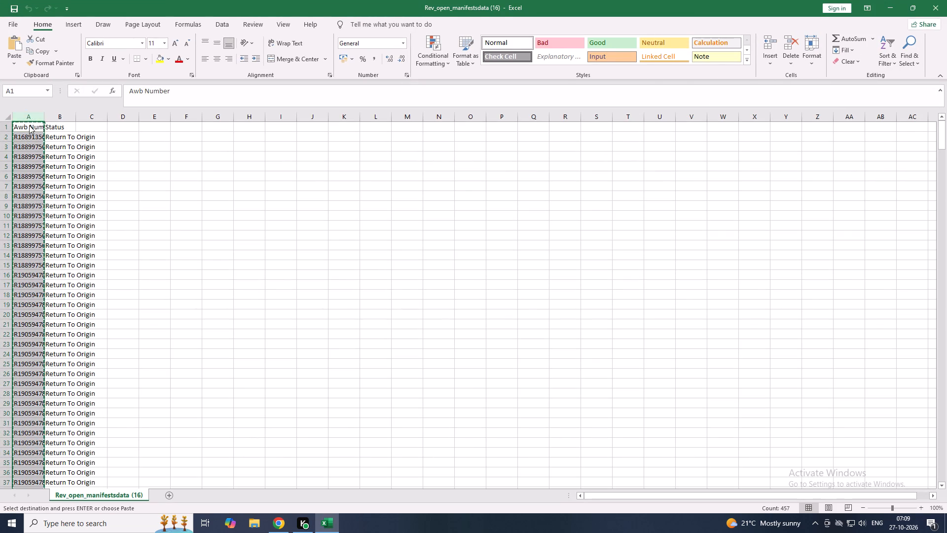
left_click(195, 0)
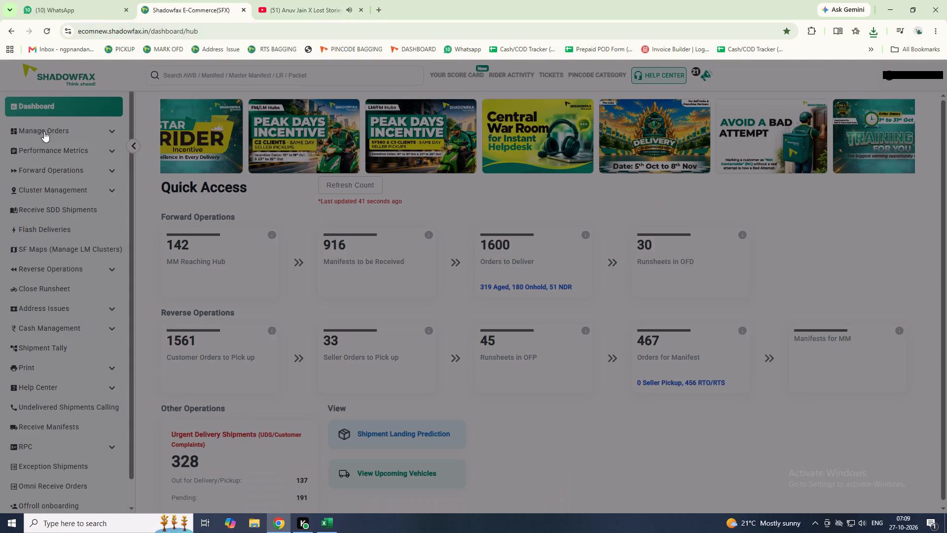
left_click(43, 133)
left_click(36, 159)
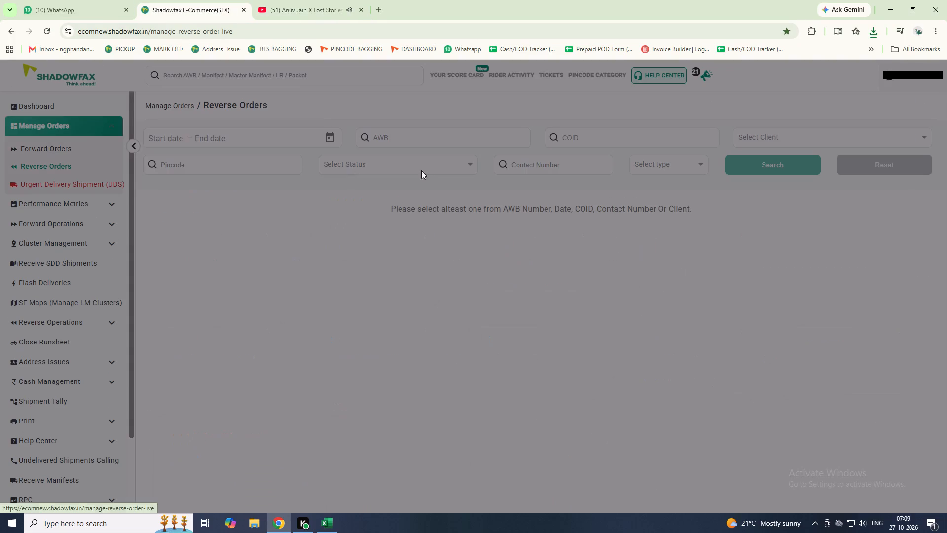
left_click(447, 137)
key("ctrl+v")
key("Return")
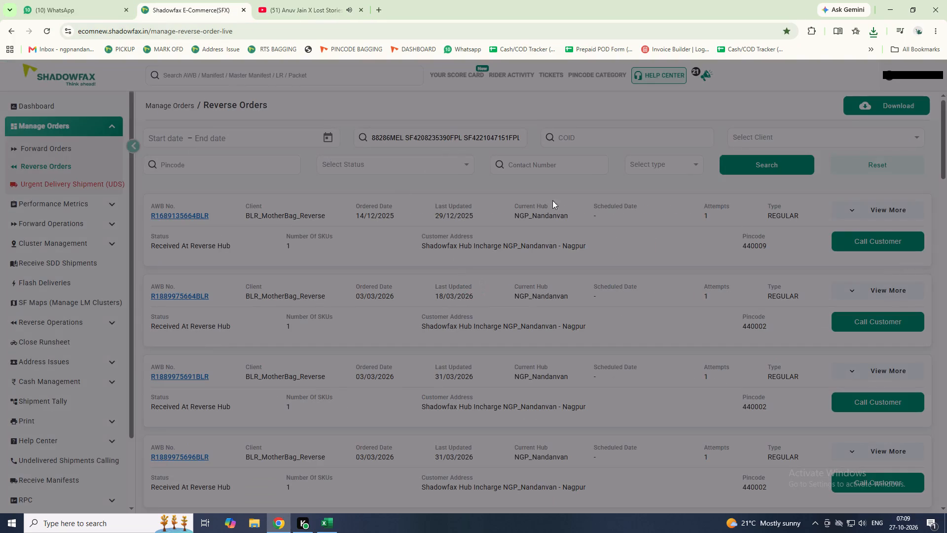
Download the reverse order search results and open the resulting file in Excel.
left_click(874, 106)
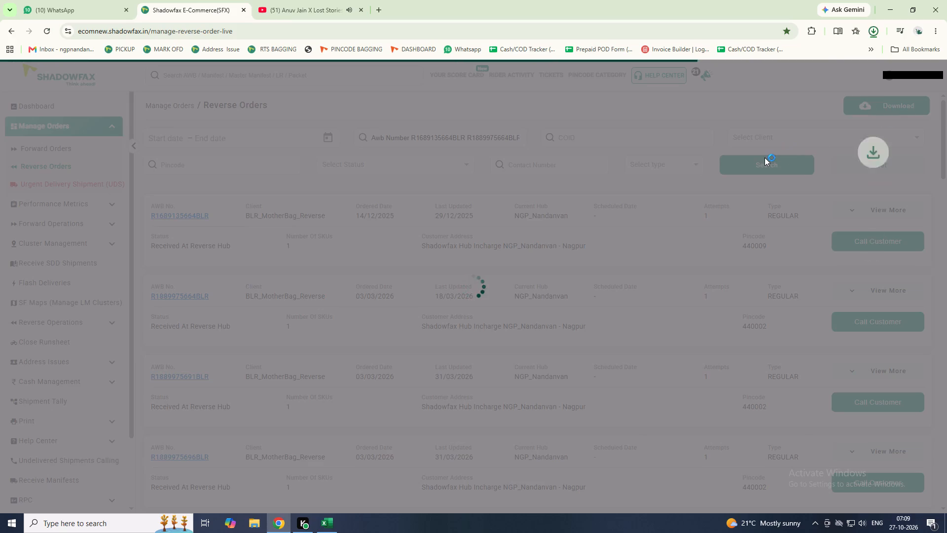
left_click(771, 45)
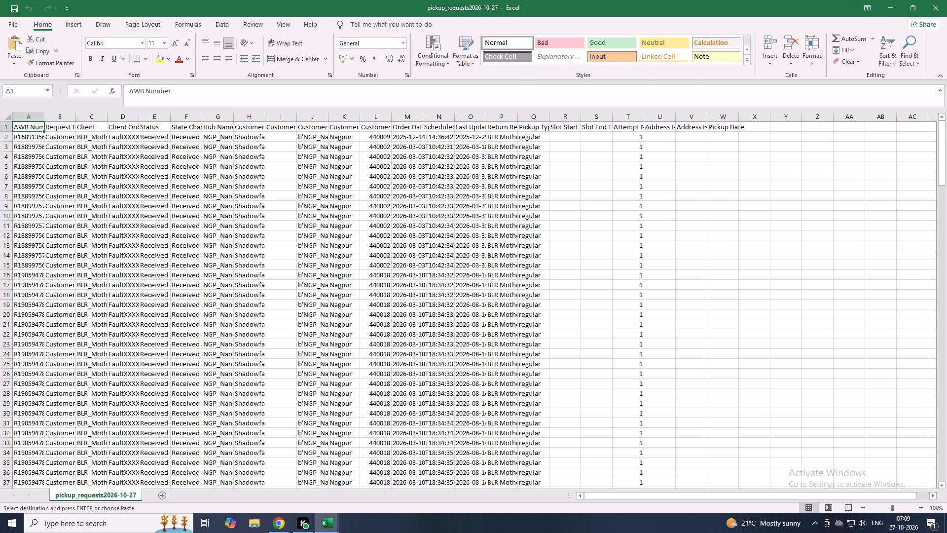
Add filters to the pickup_requests data and exclude BLR_MotherBag_Reverse and Large_Token_Shadowfax from the Client column.
left_click(38, 188)
key("ctrl+a")
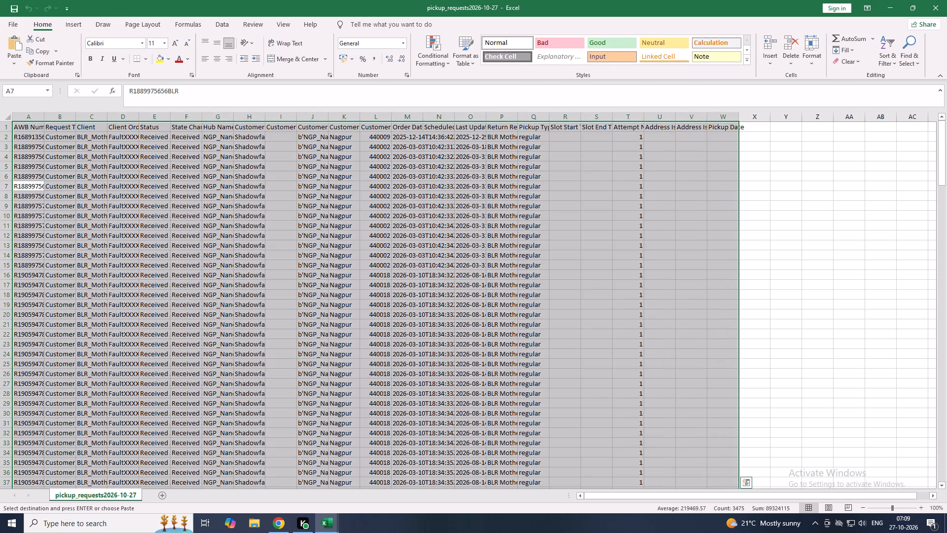
key("ctrl+shift+l")
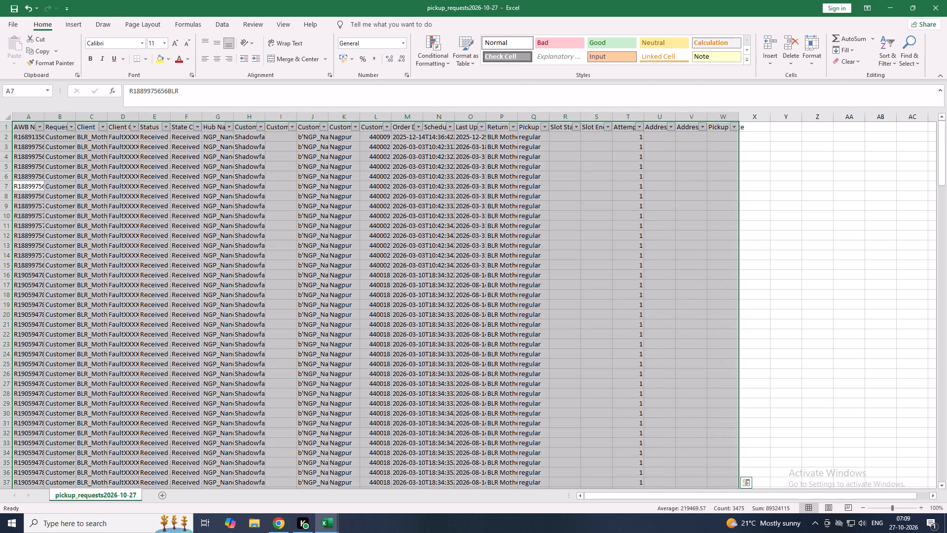
left_click(103, 124)
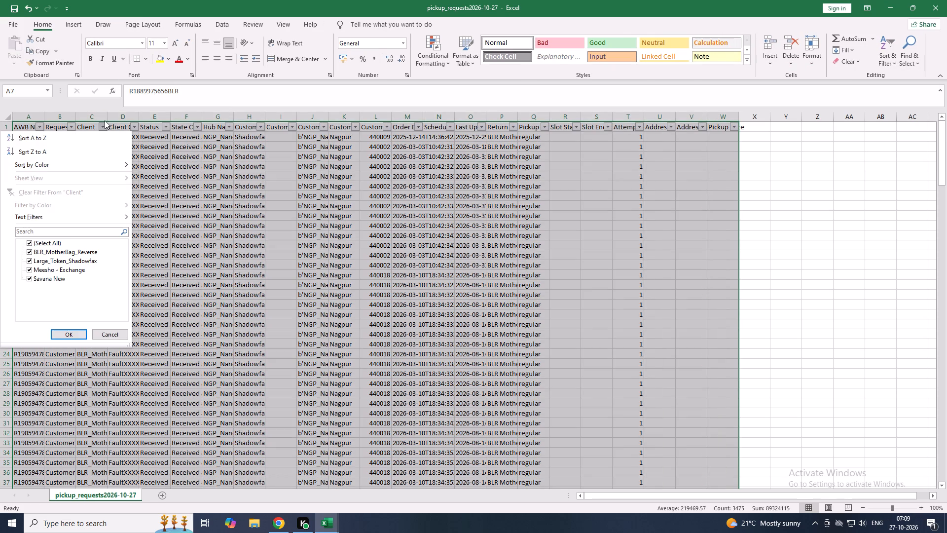
left_click(43, 253)
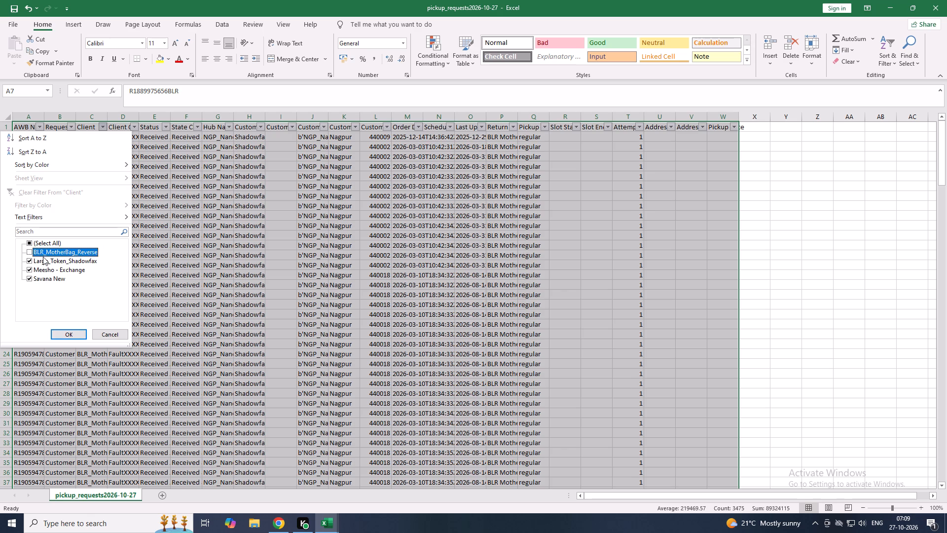
left_click(42, 263)
left_click(64, 337)
left_click(181, 261)
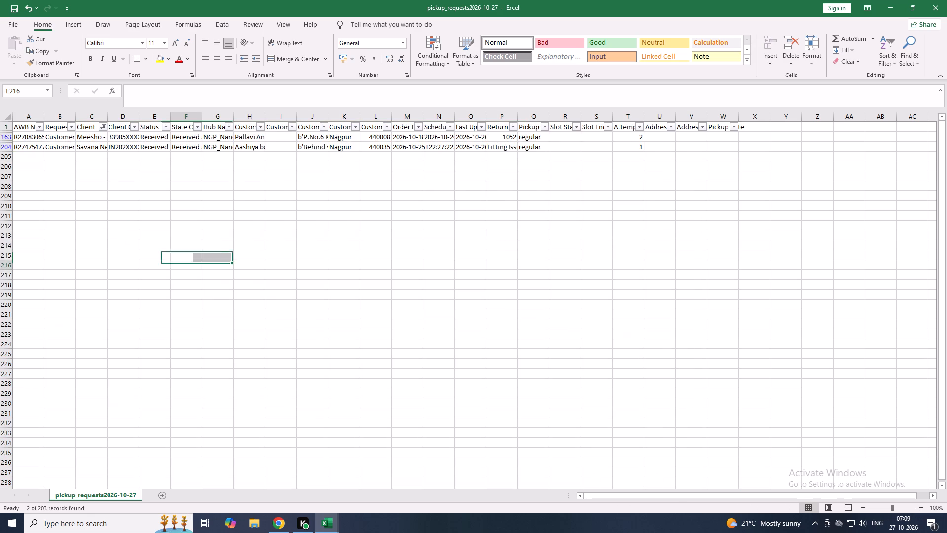
Fit the Last Updated Date column to its contents and check the dates of the filtered shipments.
left_click(29, 138)
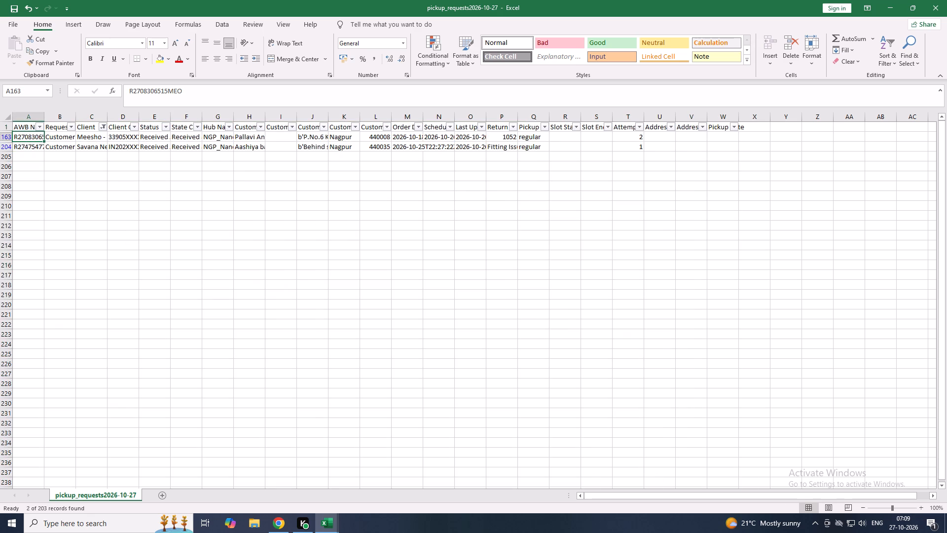
key("shift+Down")
double_click(491, 113)
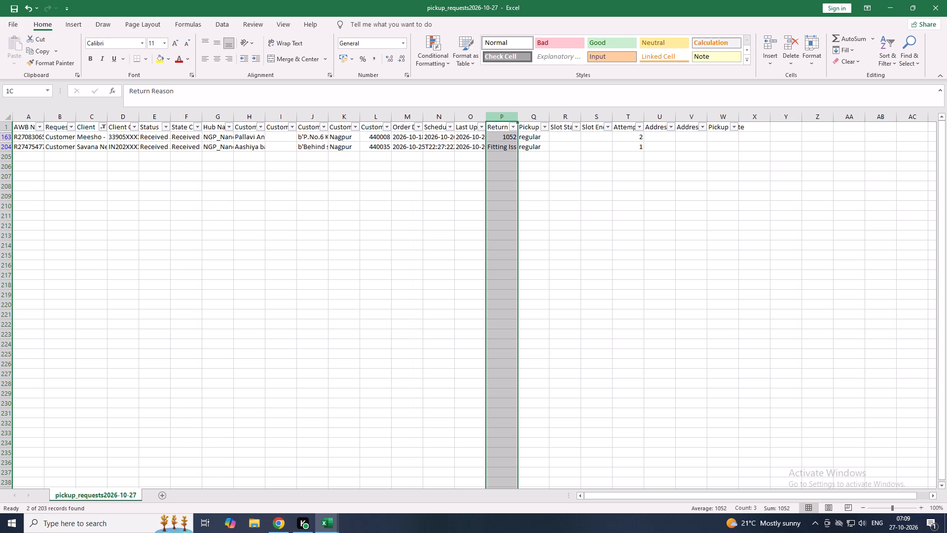
double_click(486, 113)
left_click(497, 171)
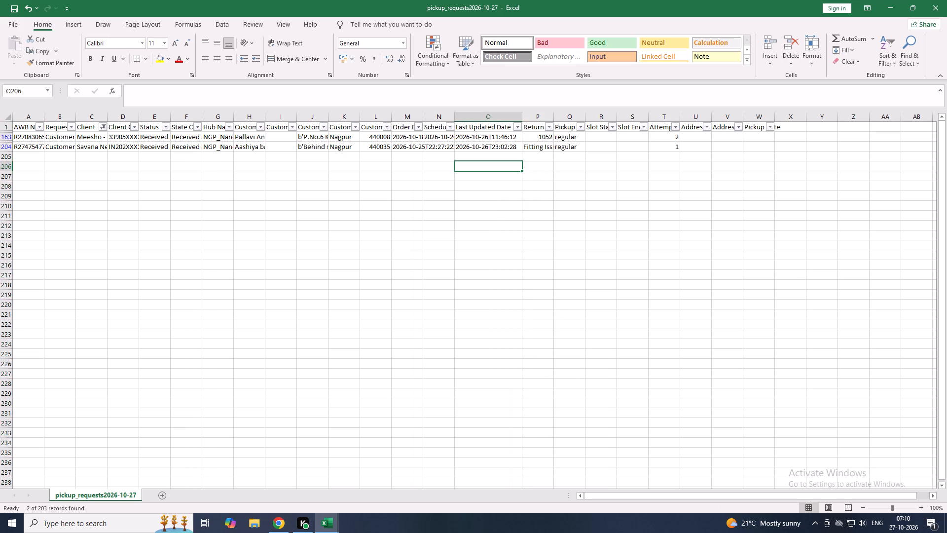
left_click(494, 146)
left_click(493, 125)
left_click(487, 146)
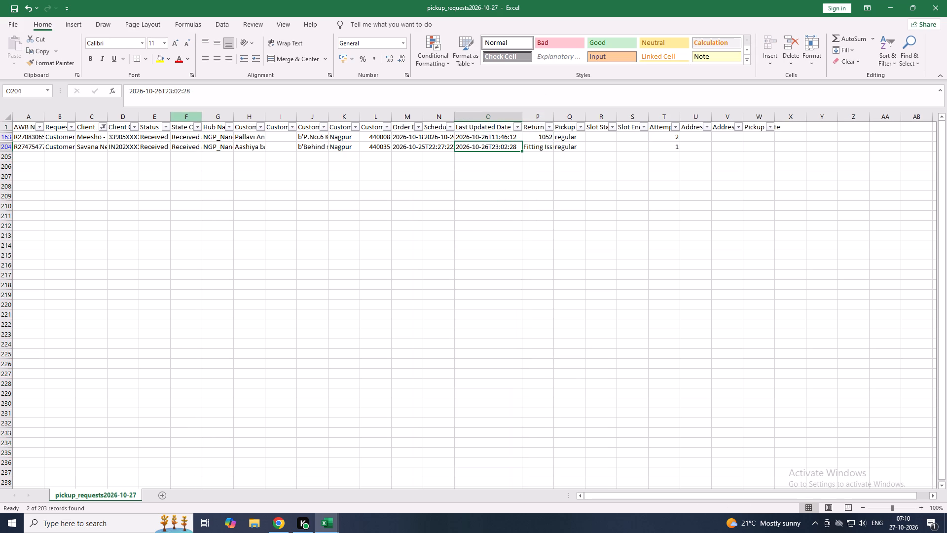
Copy the AWB numbers of the filtered Meesho - Exchange and Savana New shipments.
left_click(23, 138)
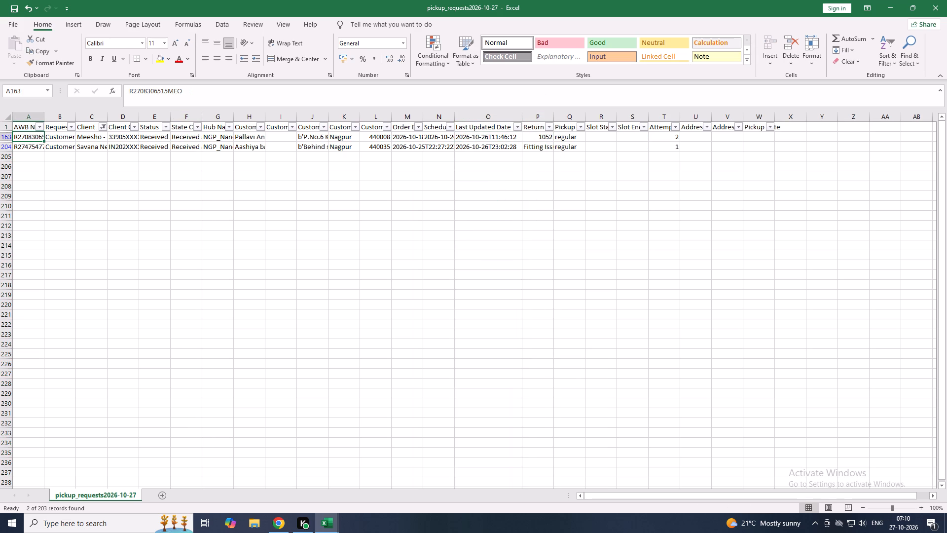
key("shift+Down")
key("ctrl+c")
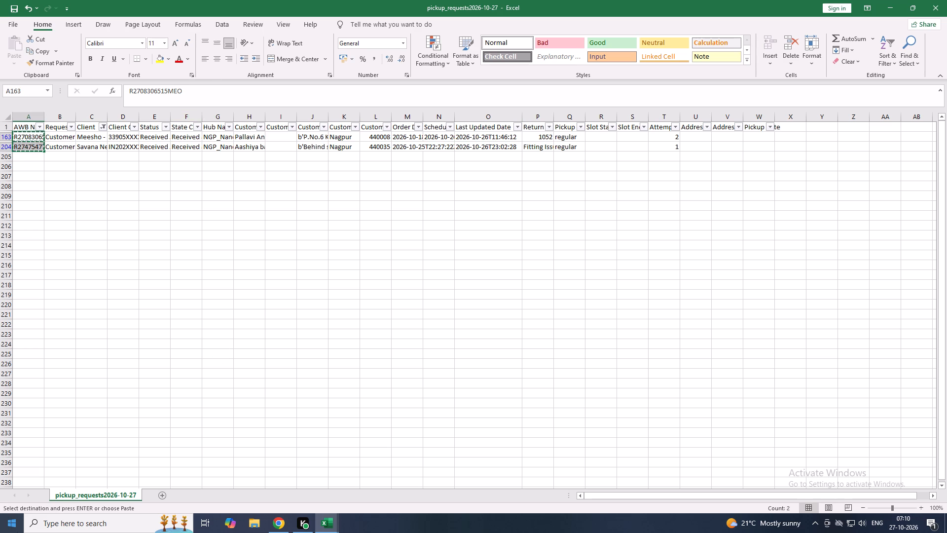
left_click(63, 532)
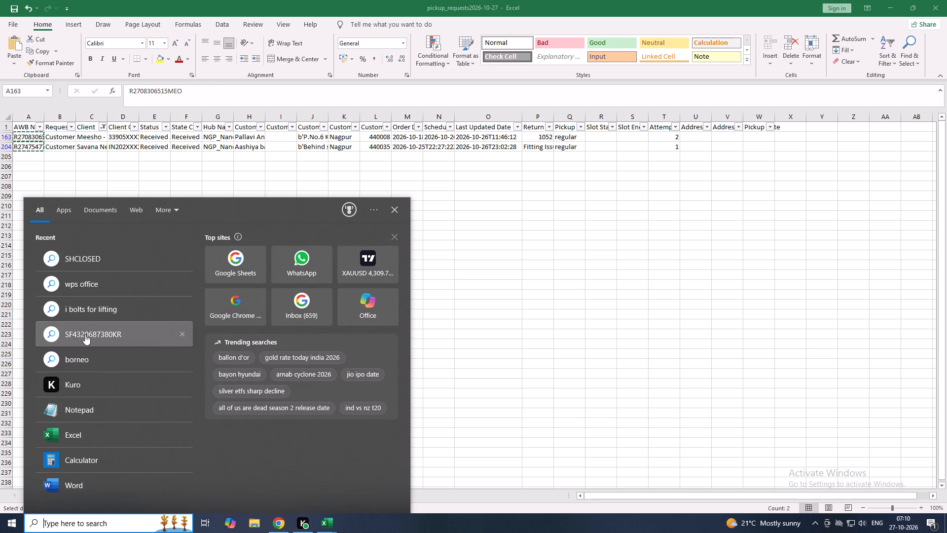
left_click(466, 269)
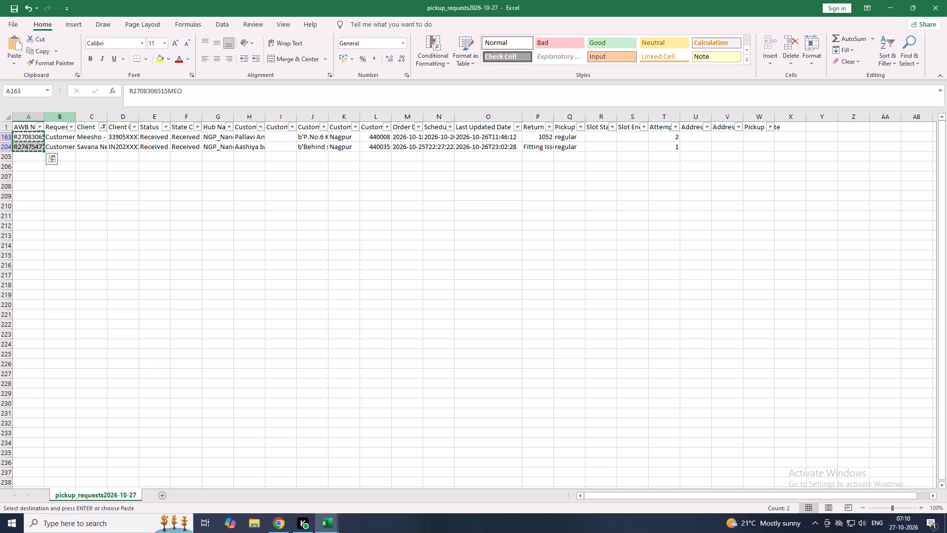
Delete column B, beside the AWB numbers, from the pickup_requests sheet.
left_click(49, 116)
key("ctrl+minus")
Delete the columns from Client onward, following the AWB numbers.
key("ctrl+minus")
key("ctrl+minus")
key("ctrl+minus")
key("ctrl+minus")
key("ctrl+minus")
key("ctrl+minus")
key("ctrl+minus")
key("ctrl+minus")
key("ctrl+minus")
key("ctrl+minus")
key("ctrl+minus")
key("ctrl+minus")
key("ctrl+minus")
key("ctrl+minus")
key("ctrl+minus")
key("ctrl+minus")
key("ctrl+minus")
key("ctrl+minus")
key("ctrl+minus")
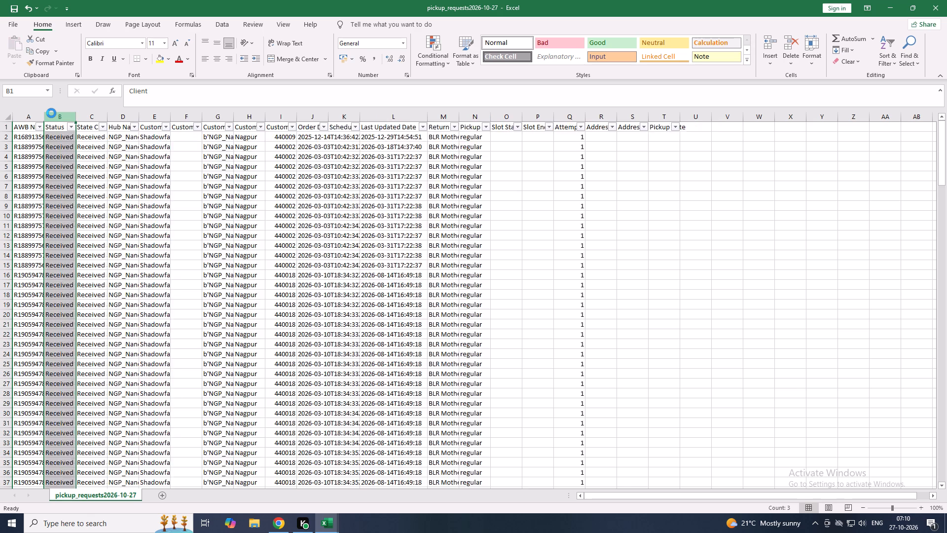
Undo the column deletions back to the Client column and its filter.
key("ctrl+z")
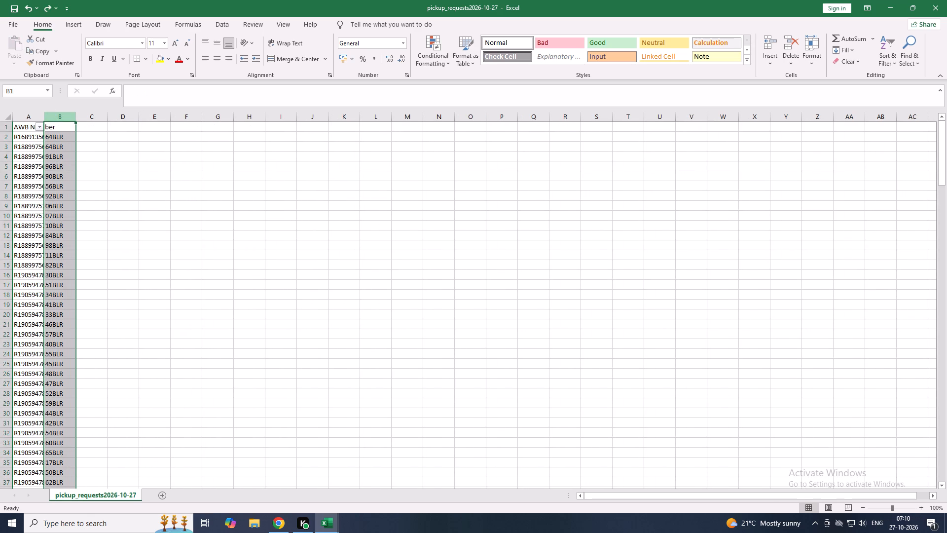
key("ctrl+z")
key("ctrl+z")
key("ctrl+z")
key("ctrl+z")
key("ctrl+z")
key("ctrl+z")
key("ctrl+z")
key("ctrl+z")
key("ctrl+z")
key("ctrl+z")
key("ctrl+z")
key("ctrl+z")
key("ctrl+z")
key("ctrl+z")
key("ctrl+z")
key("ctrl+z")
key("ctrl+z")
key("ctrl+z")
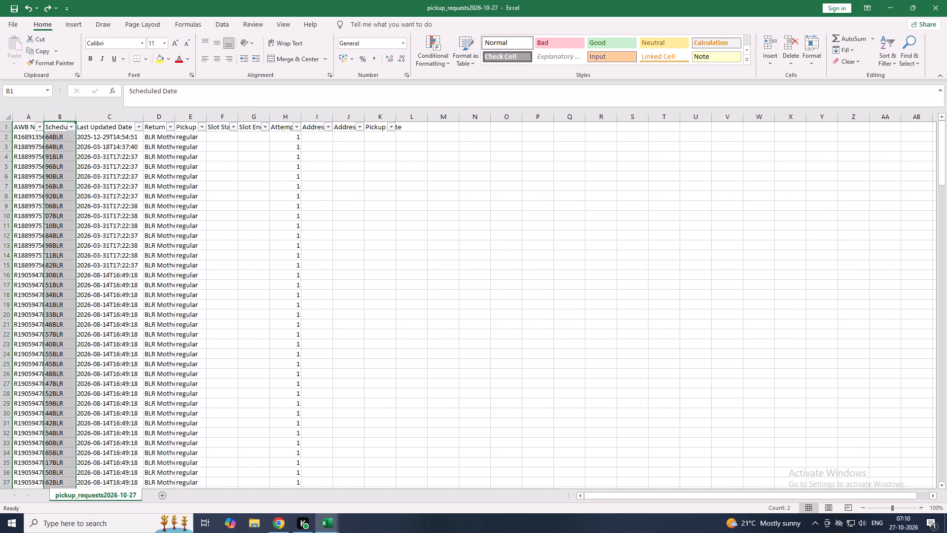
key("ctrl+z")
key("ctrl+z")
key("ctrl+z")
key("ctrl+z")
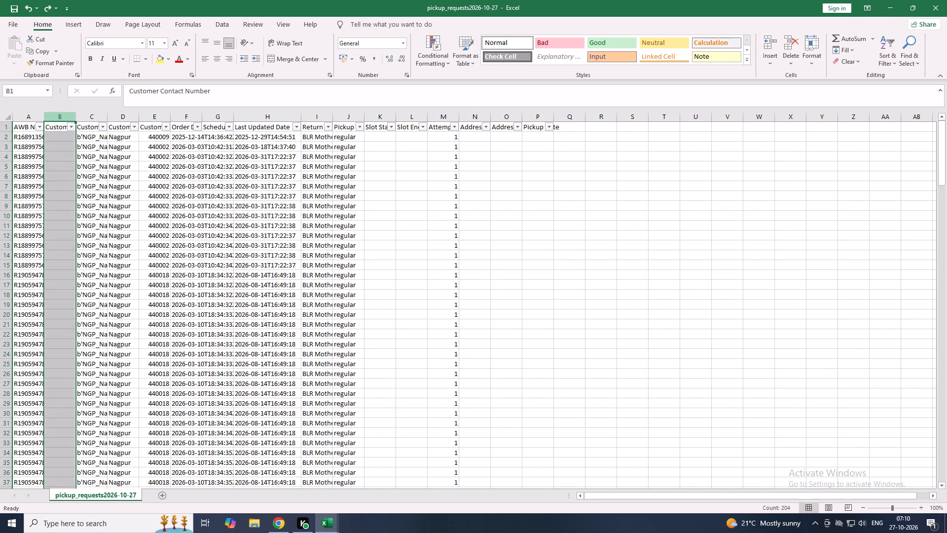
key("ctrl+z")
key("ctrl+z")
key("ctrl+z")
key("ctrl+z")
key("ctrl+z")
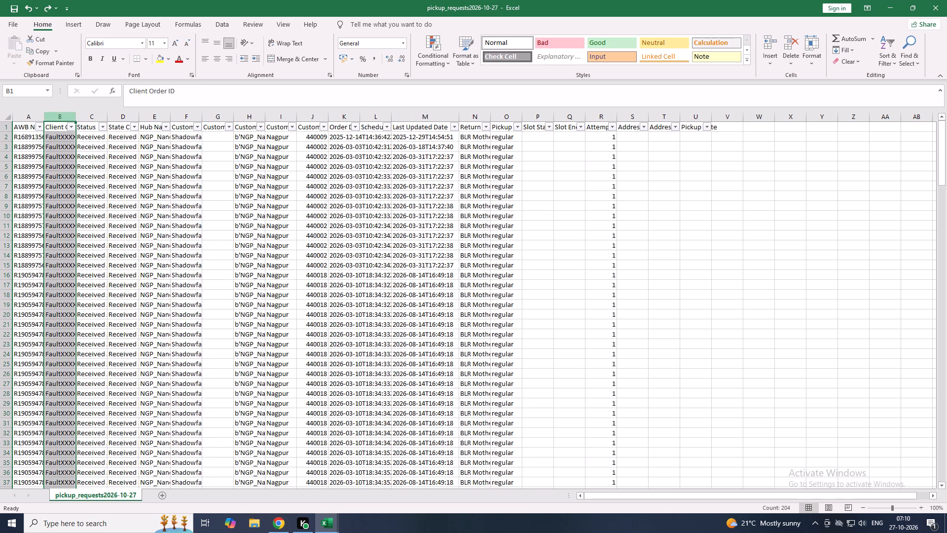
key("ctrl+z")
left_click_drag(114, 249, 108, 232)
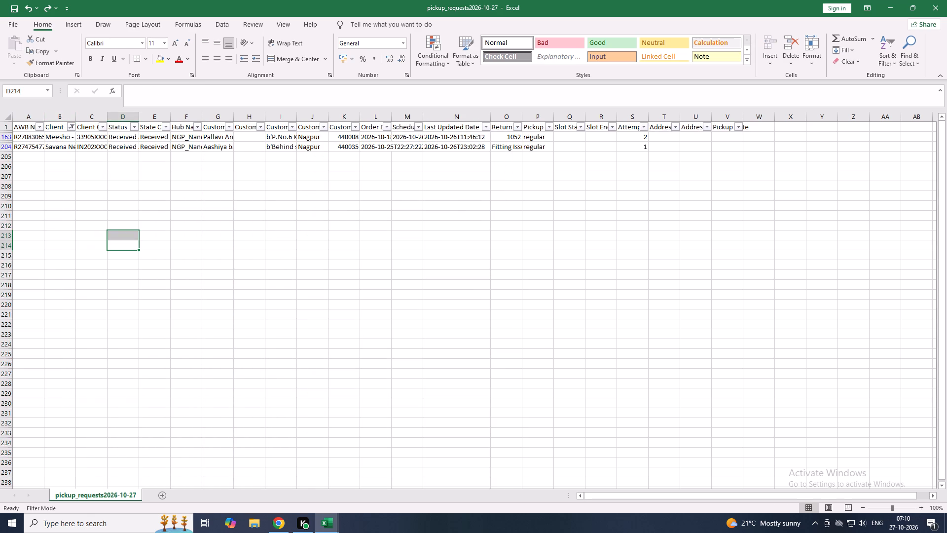
Copy the two filtered AWB numbers into a new sheet and fit the column to its contents.
left_click(18, 134)
key("ctrl+shift+Down")
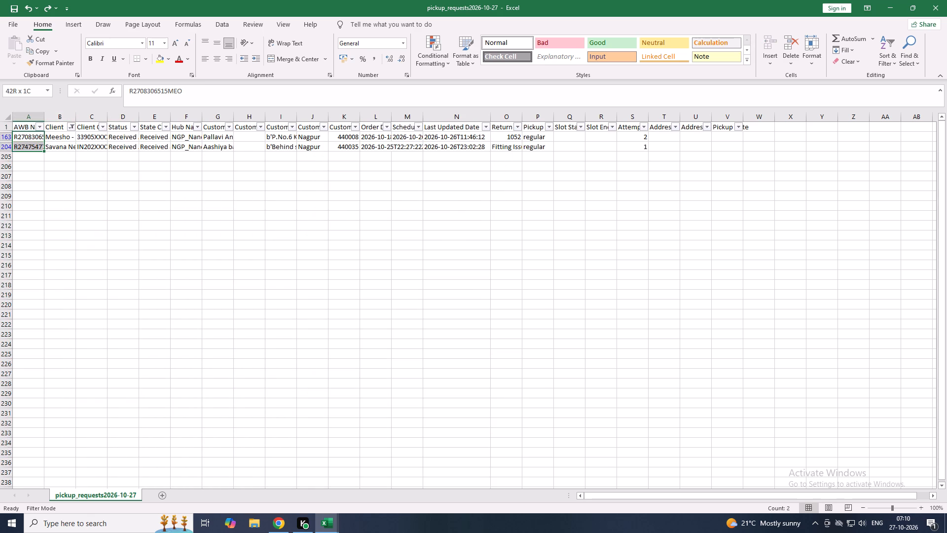
key("ctrl+c")
left_click(161, 507)
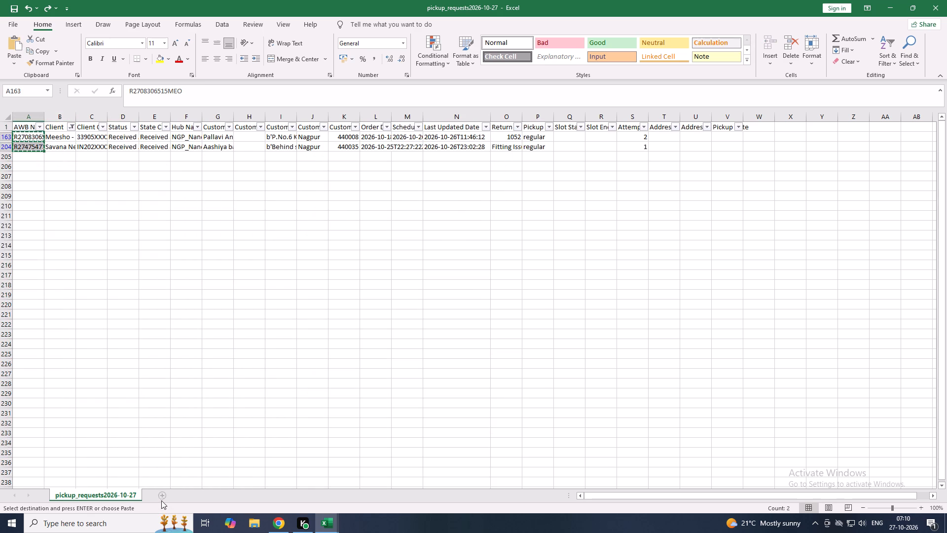
left_click(161, 500)
key("ctrl+v")
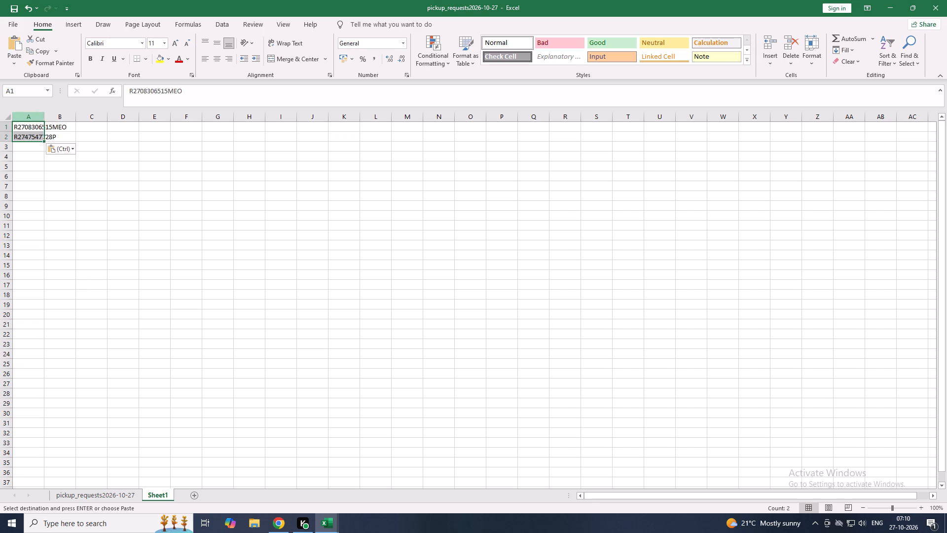
double_click(44, 112)
left_click(212, 256)
Switch to the Rev_open_manifestsdata (16) workbook and copy its whole Awb Number column.
key("alt+Tab")
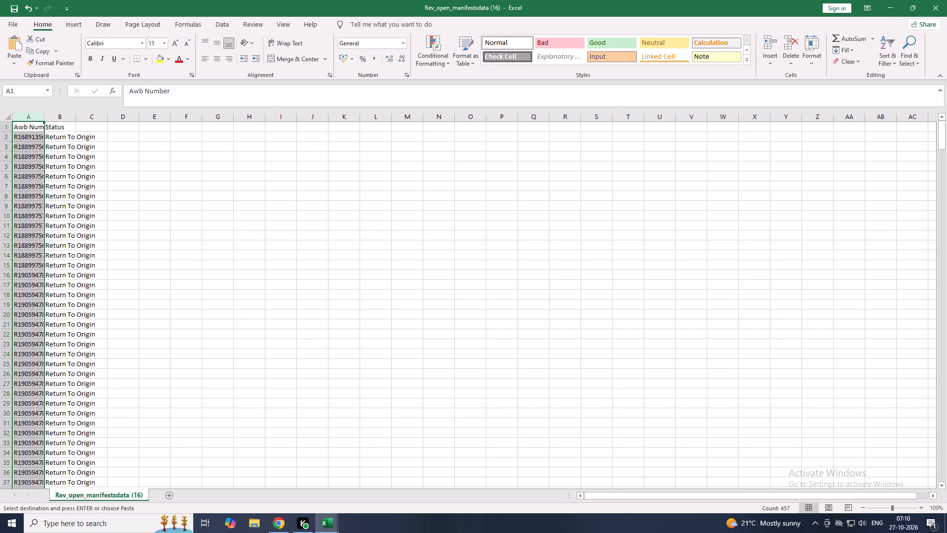
scroll(106, 224, "down", 6)
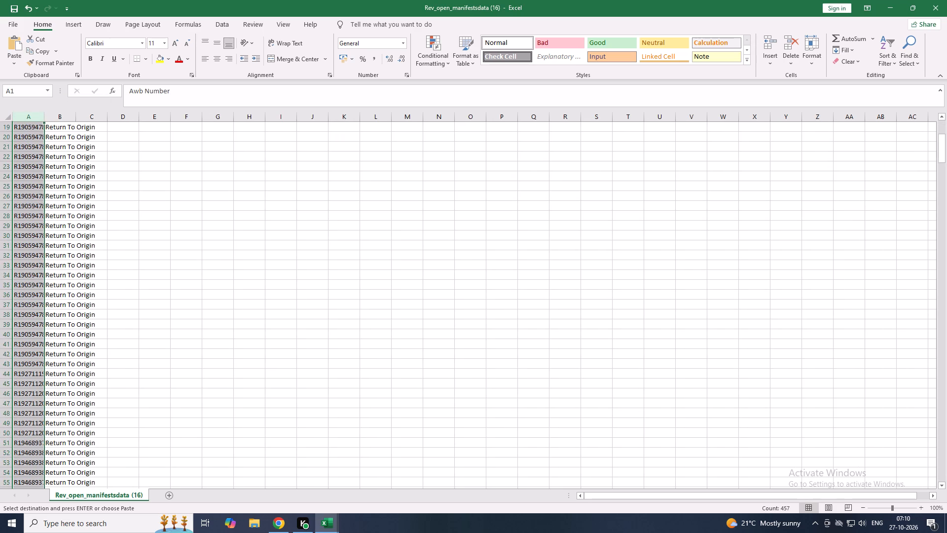
left_click_drag(943, 158, 946, 435)
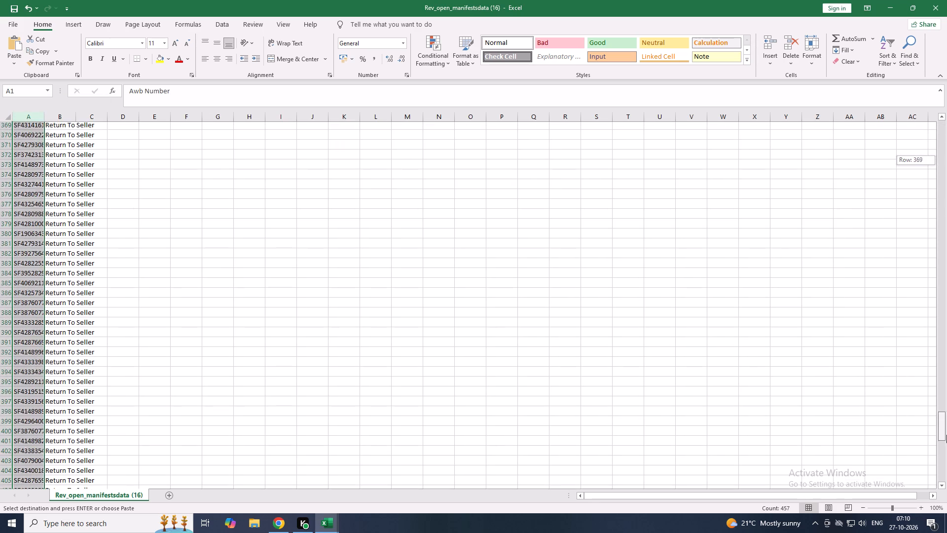
left_click_drag(946, 435, 929, 28)
key("ctrl+c")
Switch to the Shadowfax portal in Chrome and search Forward Orders for the copied AWB numbers.
key("alt+Tab")
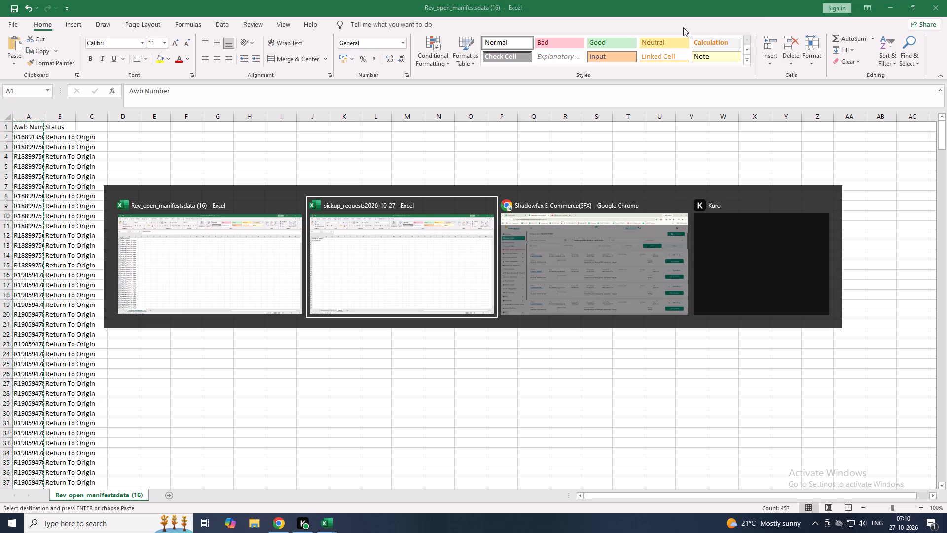
key("alt+Tab")
left_click(66, 144)
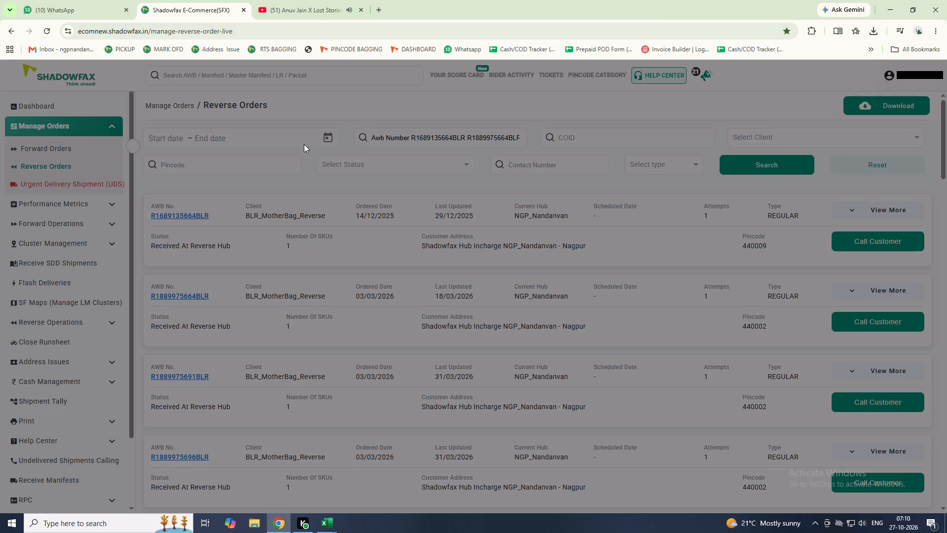
left_click(50, 151)
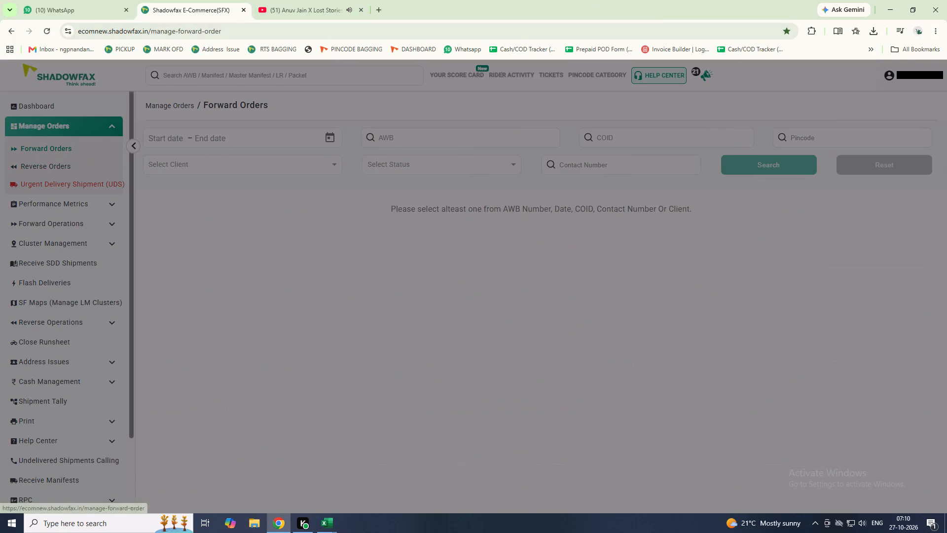
left_click(400, 123)
left_click(394, 140, "ctrl")
key("ctrl+v")
key("Return")
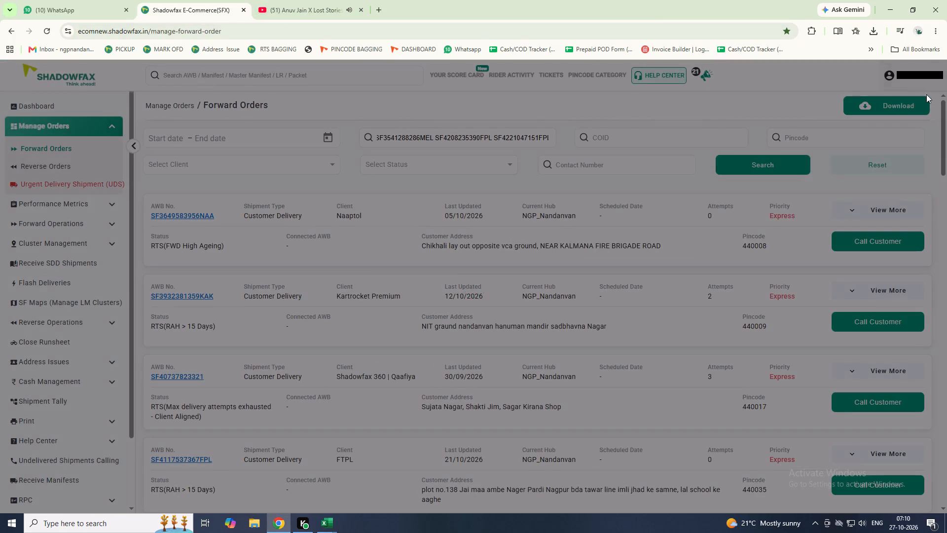
Download the forward order results and open delivery_requests2026-10-27.csv in Excel.
left_click(911, 108)
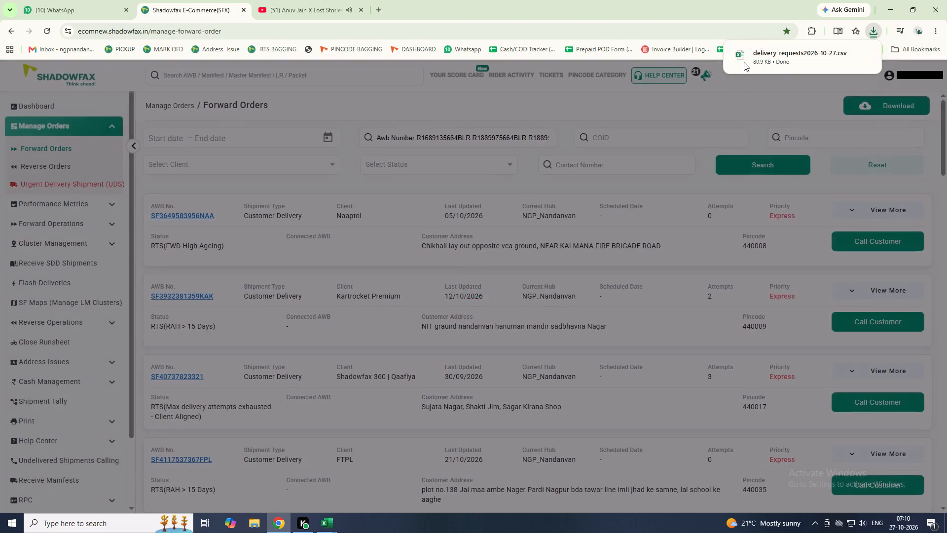
left_click(759, 51)
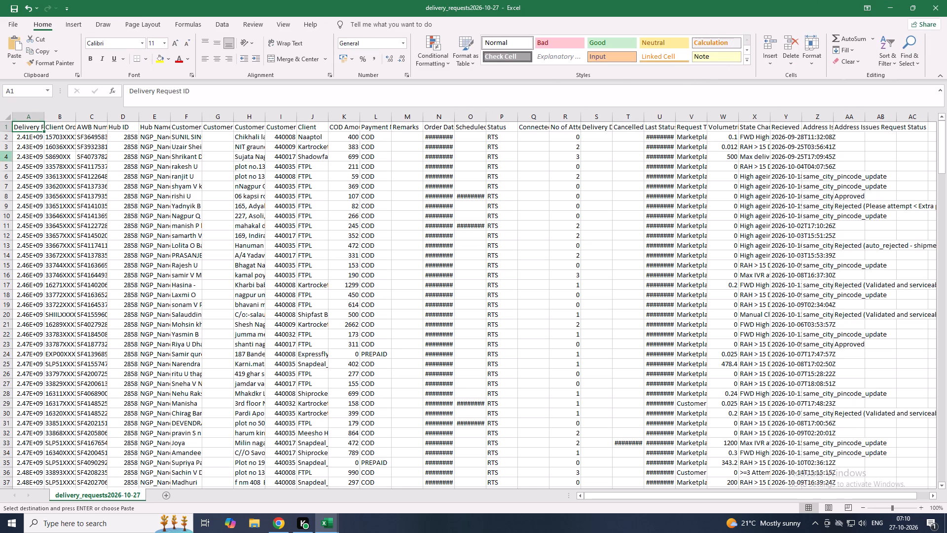
Delete the Delivery Request ID, Client Order ID, Hub ID, Hub Name and Customer Contact Number columns.
left_click(180, 252)
left_click(18, 116)
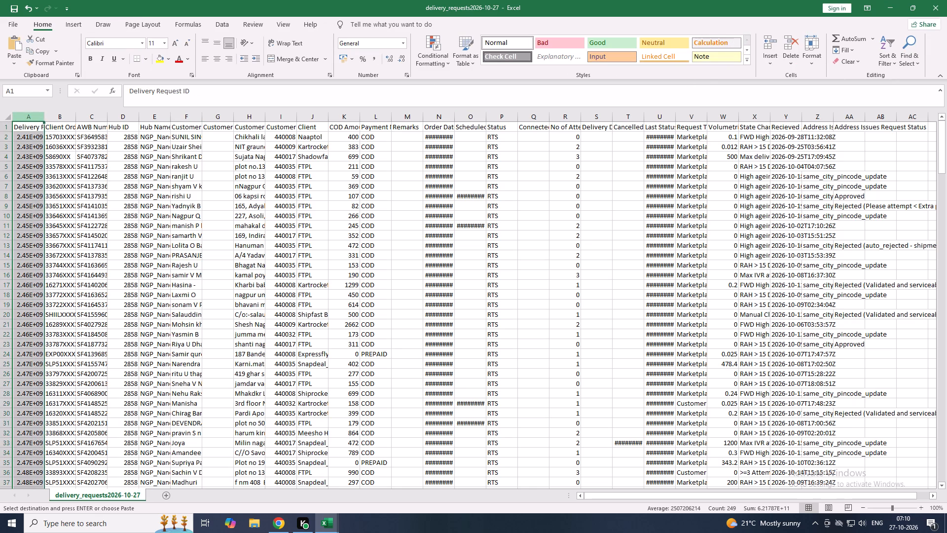
key("ctrl+minus")
key("ctrl+minus")
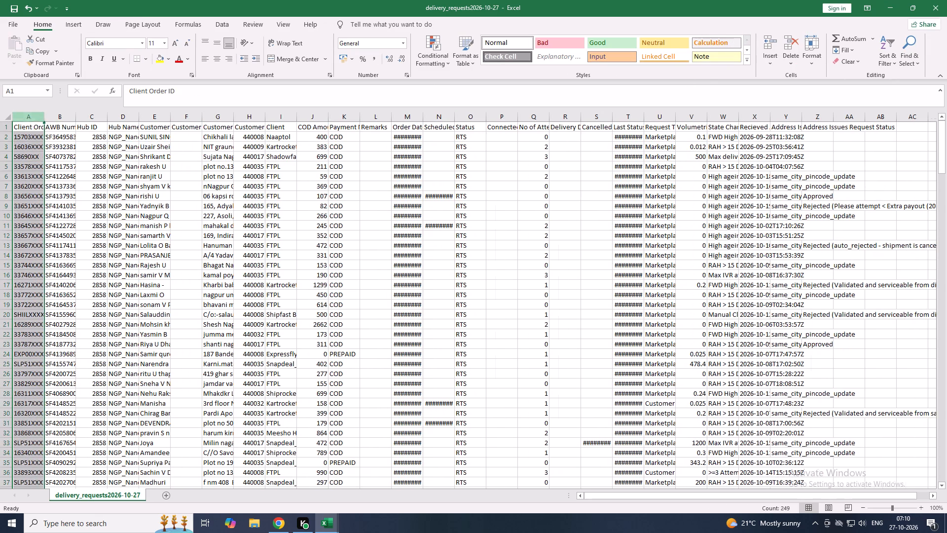
left_click(65, 117)
key("ctrl+minus")
key("ctrl+minus")
left_click(87, 114)
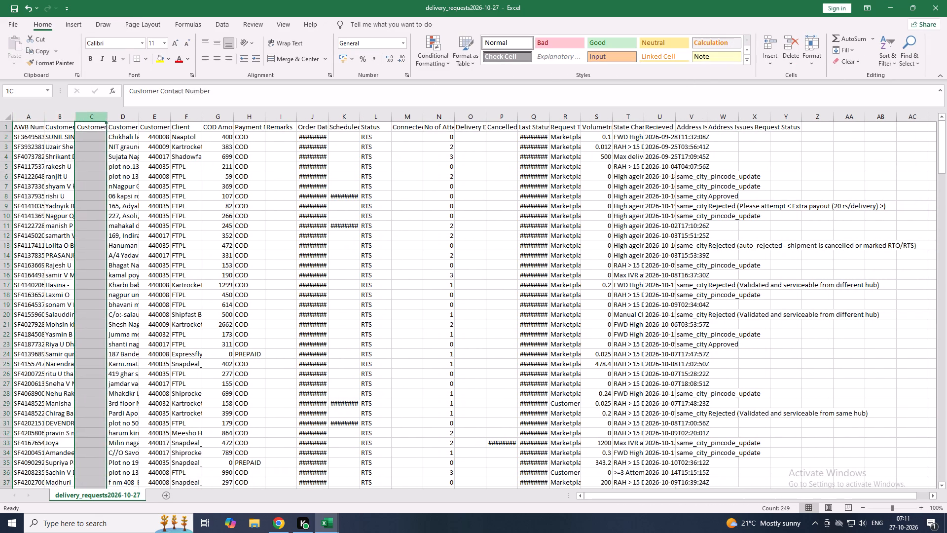
key("ctrl+minus")
Delete the Remarks, order date, scheduled date, Connected AWB, delivery date and cancelled date columns, keeping Status and number of attempts.
left_click(253, 115)
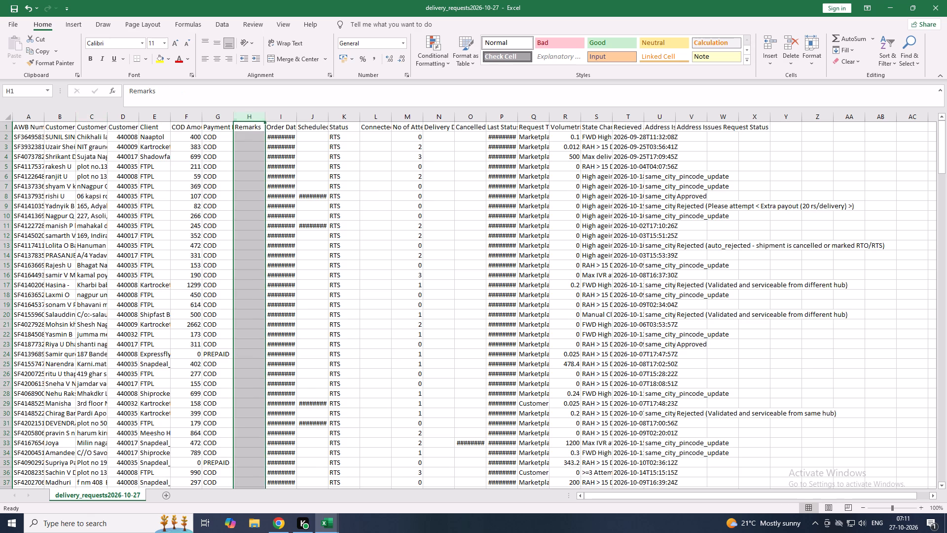
key("ctrl+minus")
key("ctrl+minus")
key("ctrl+minus")
left_click(283, 117)
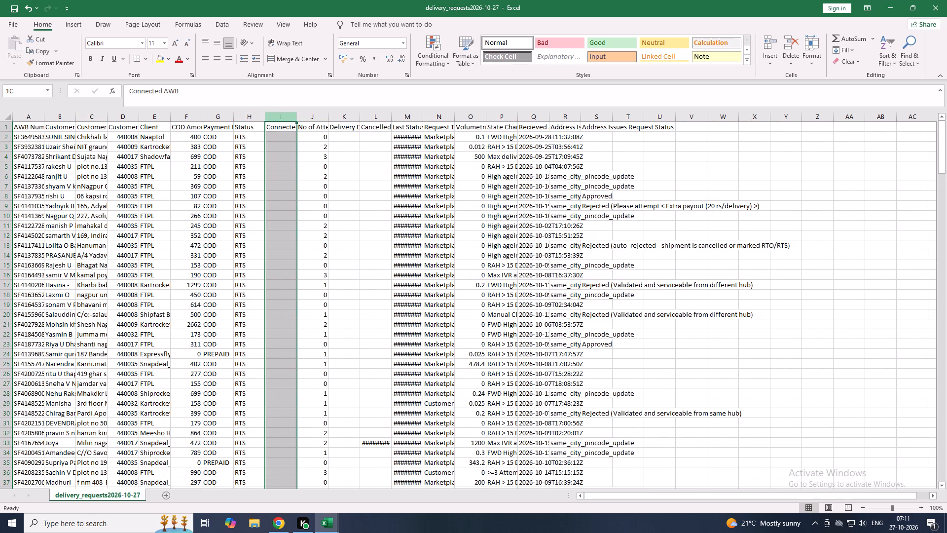
key("ctrl+minus")
left_click(311, 114)
key("ctrl+minus")
key("ctrl+minus")
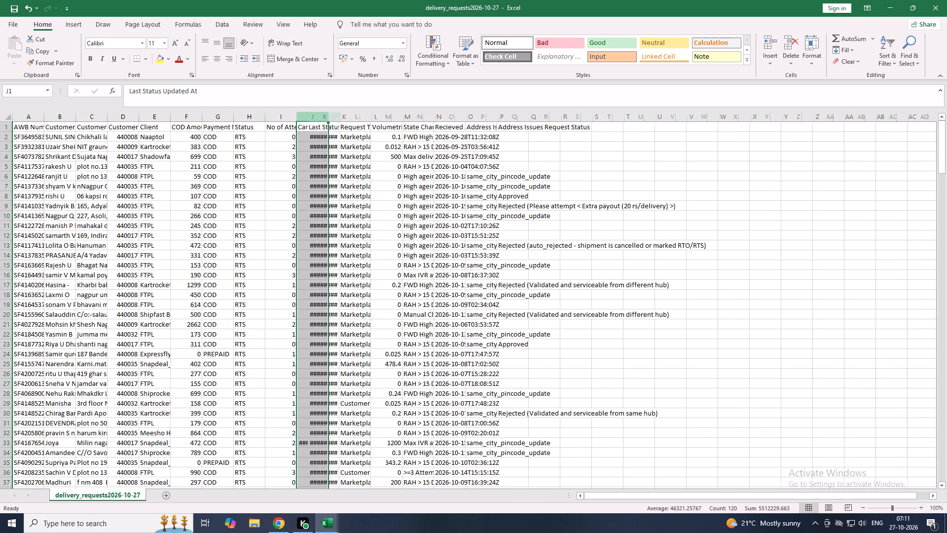
Delete all columns after Last Status Updated At, from the request type through Address Issues Request Status.
left_click(344, 114)
key("ctrl+minus")
key("ctrl+minus")
key("ctrl+minus")
key("ctrl+minus")
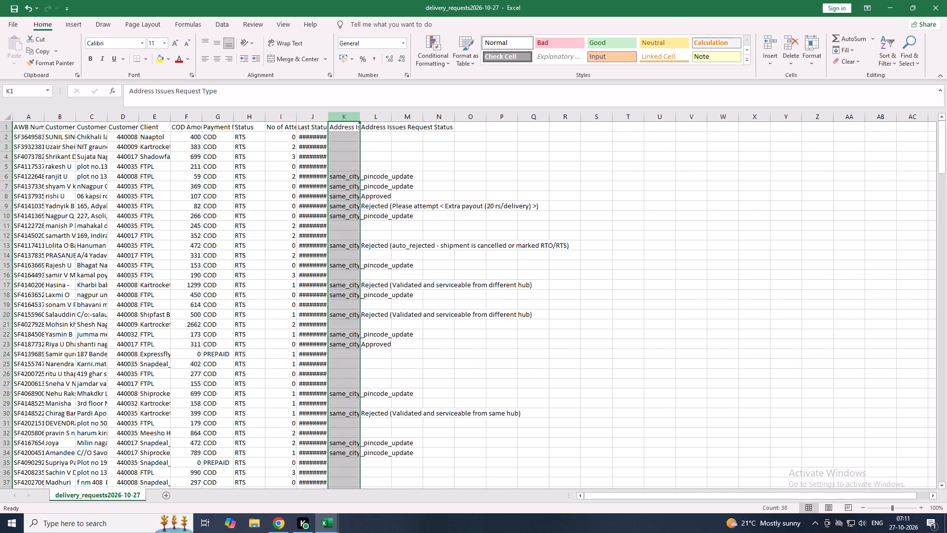
key("ctrl+minus")
key("ctrl+minus")
key("ctrl+minus")
key("ctrl+minus")
Add filters to the data, sort Last Status Updated At oldest to newest and fit that column to its contents.
left_click(211, 153)
key("ctrl+a")
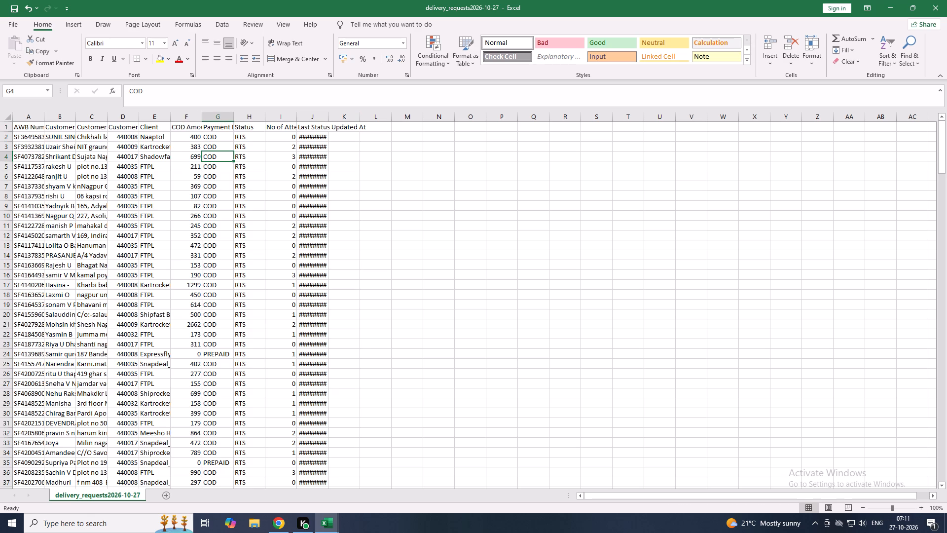
key("ctrl+shift+l")
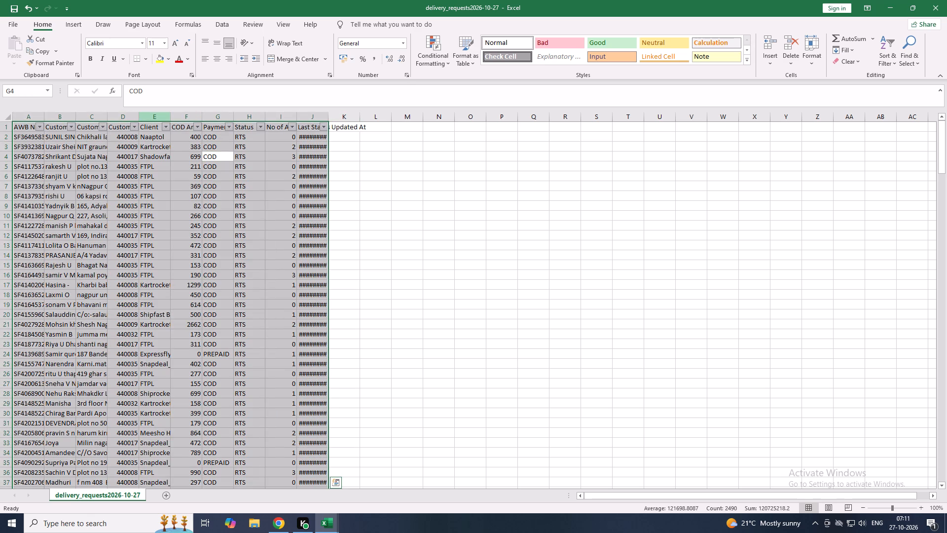
left_click(325, 125)
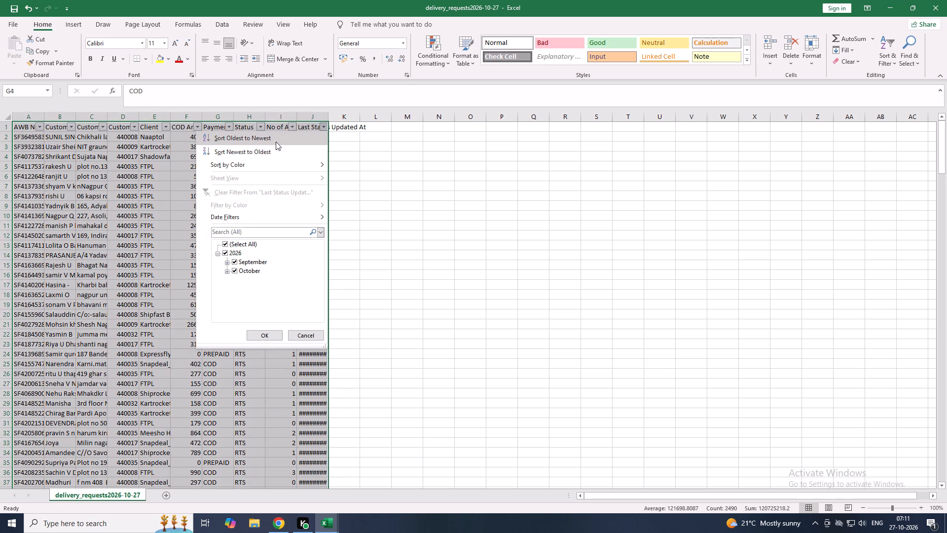
left_click(275, 139)
double_click(332, 114)
Widen the AWB Number, Customer Name and Customer Address columns so more of their text shows.
left_click(214, 168)
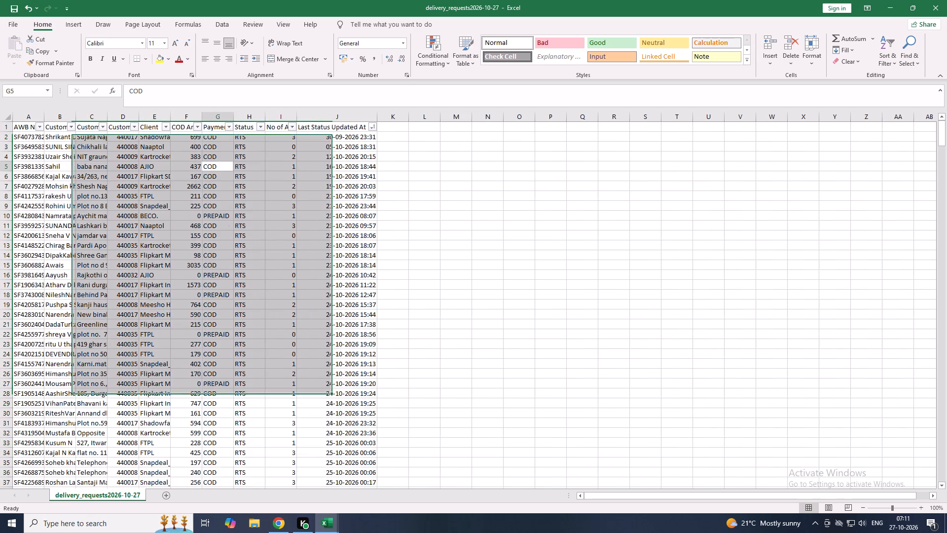
key("ctrl+a")
double_click(43, 114)
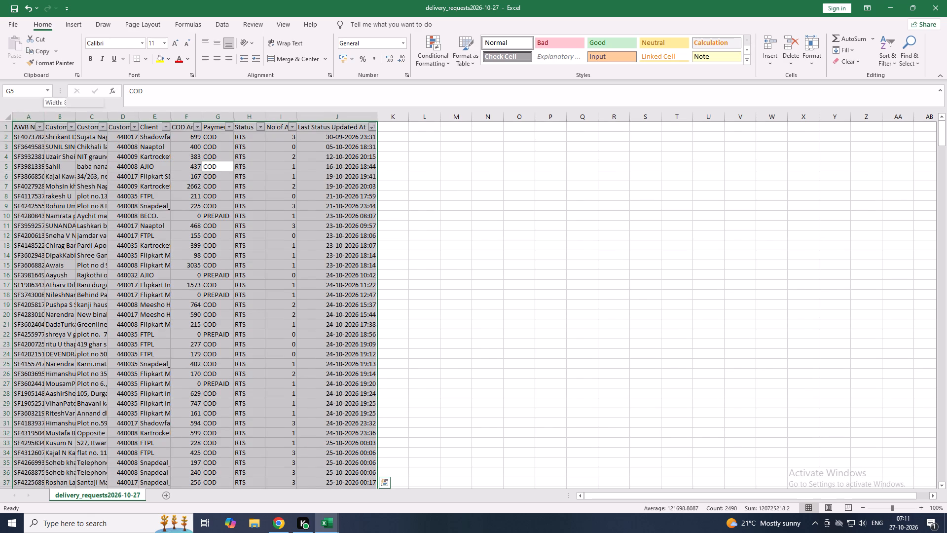
left_click(70, 197)
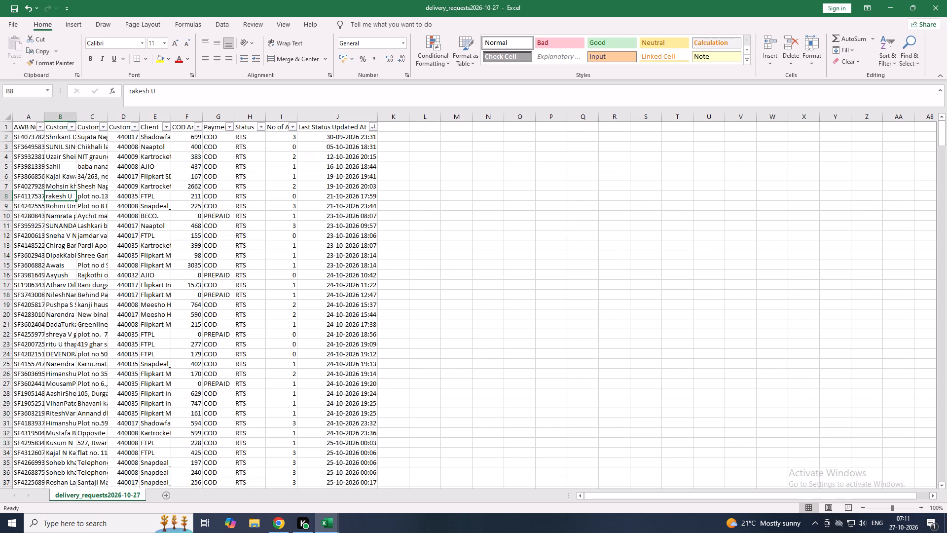
left_click_drag(44, 116, 97, 122)
left_click_drag(125, 118, 138, 118)
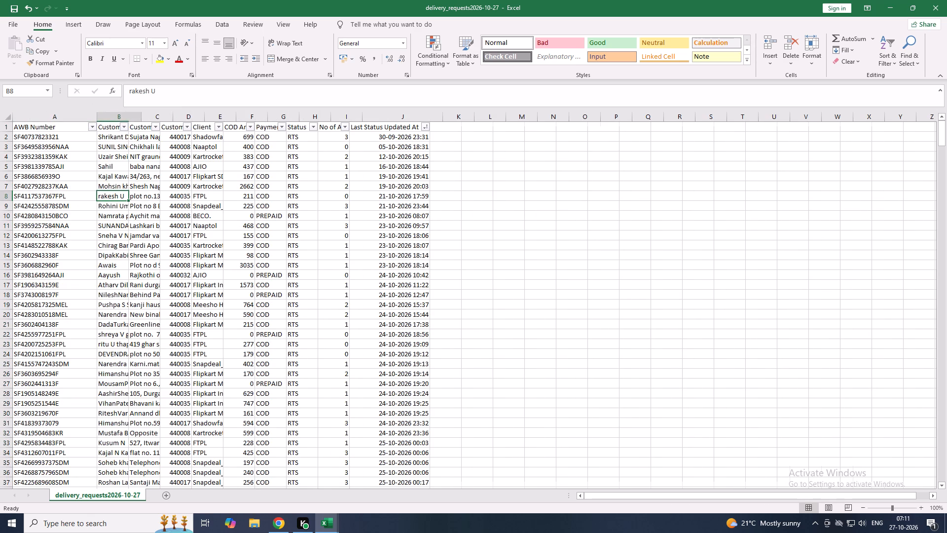
left_click_drag(173, 117, 222, 123)
left_click(111, 198)
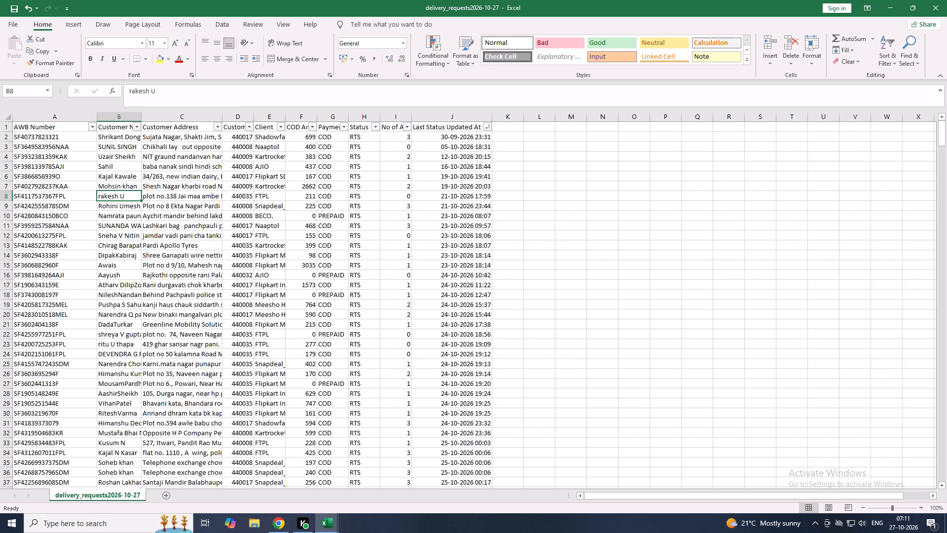
Add a new worksheet and enter the headers AWB and Rider Name in its first row.
left_click(169, 499)
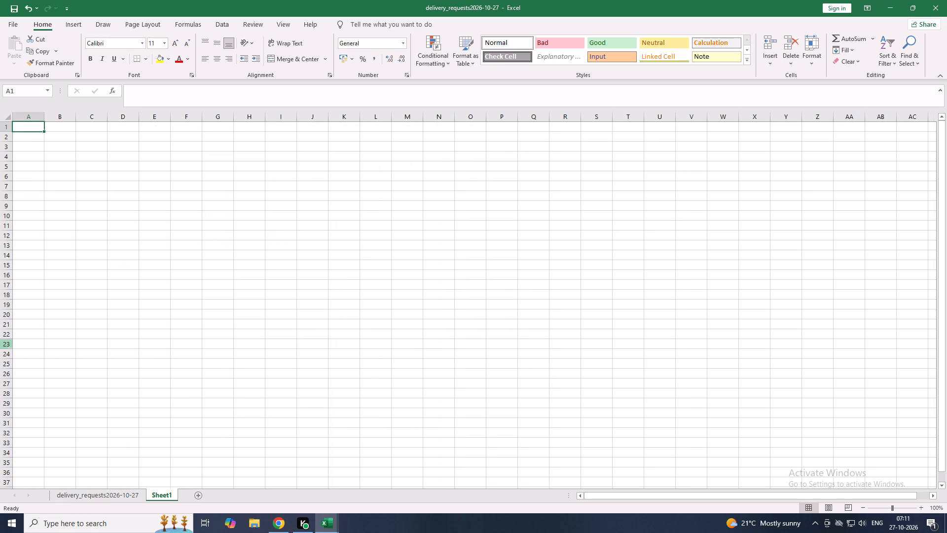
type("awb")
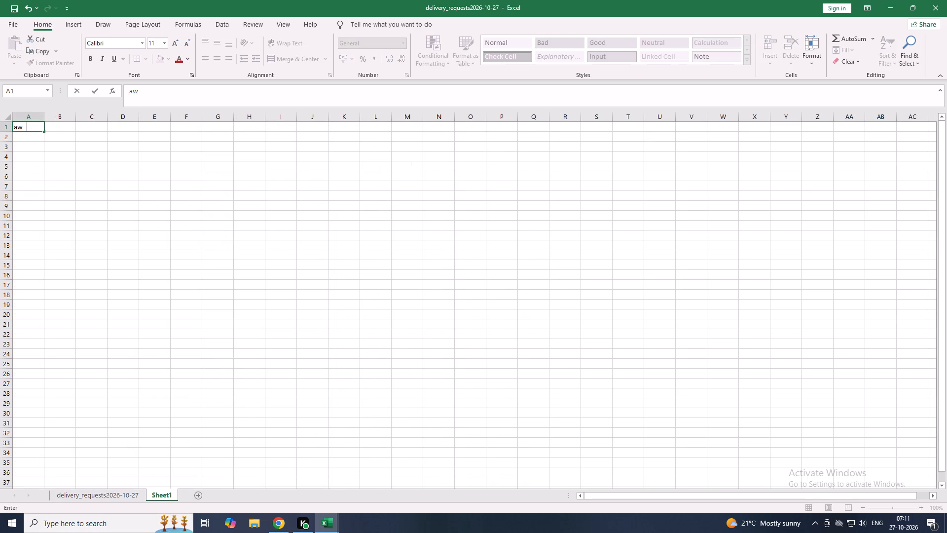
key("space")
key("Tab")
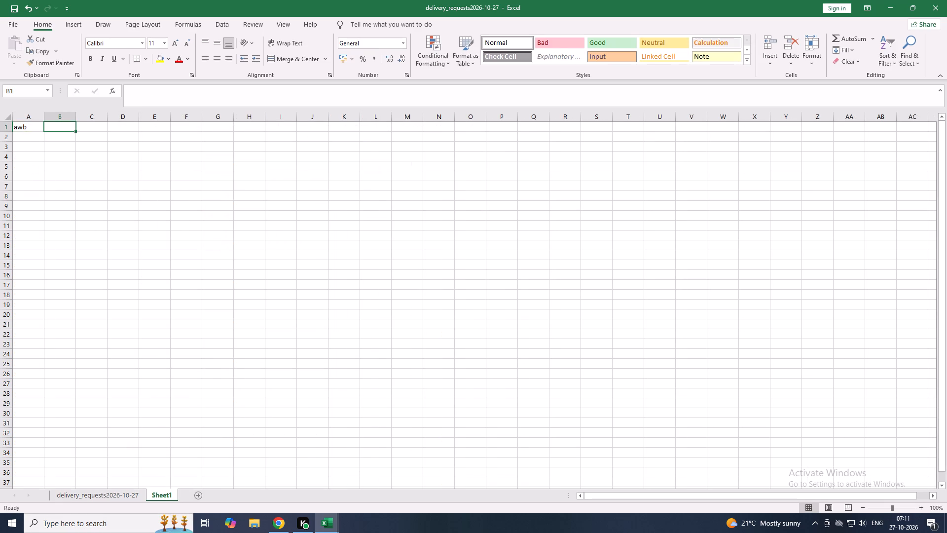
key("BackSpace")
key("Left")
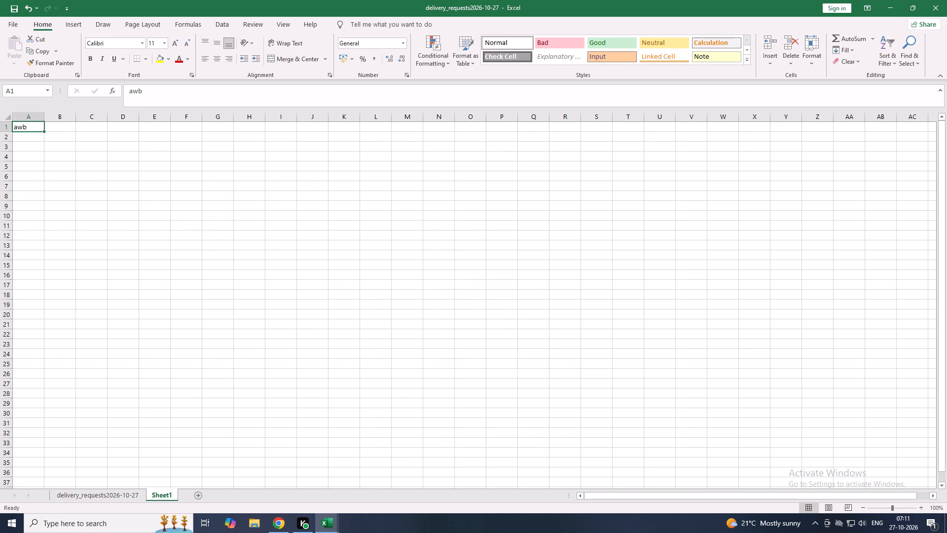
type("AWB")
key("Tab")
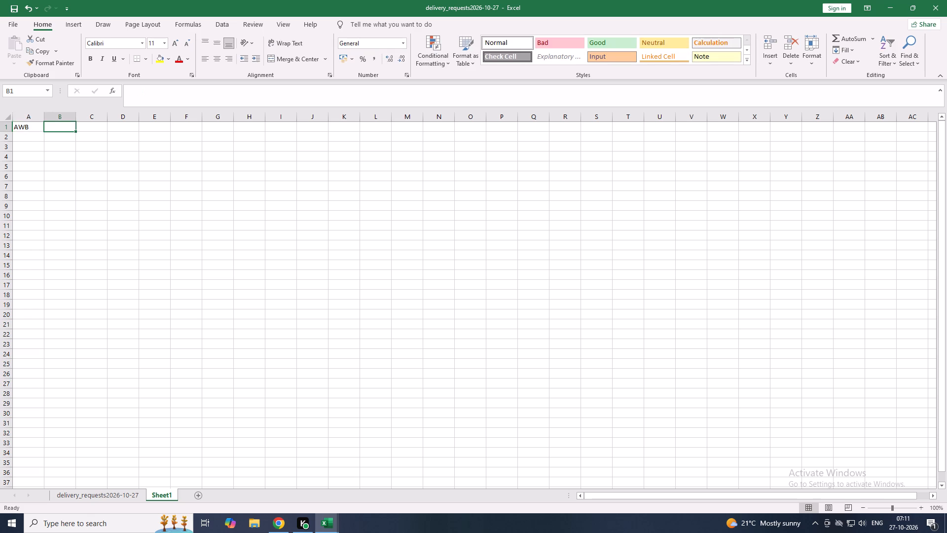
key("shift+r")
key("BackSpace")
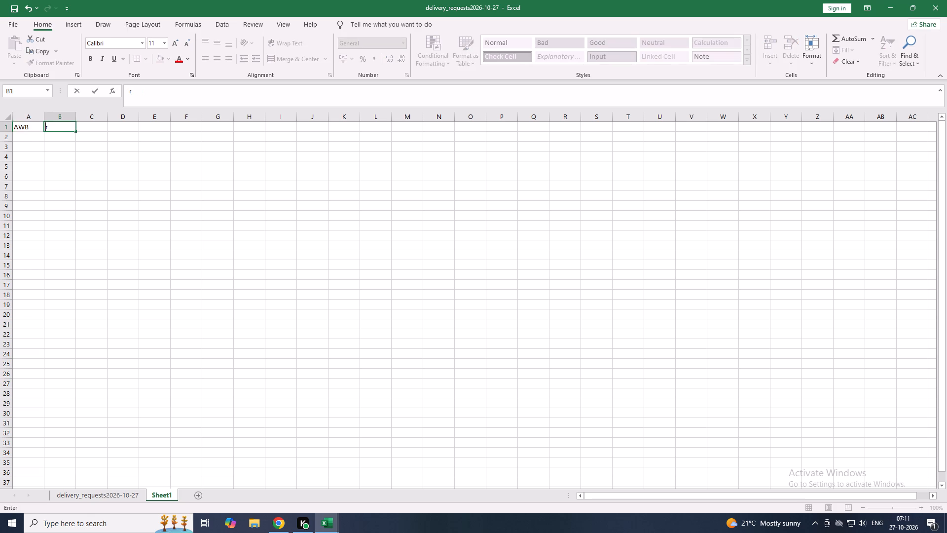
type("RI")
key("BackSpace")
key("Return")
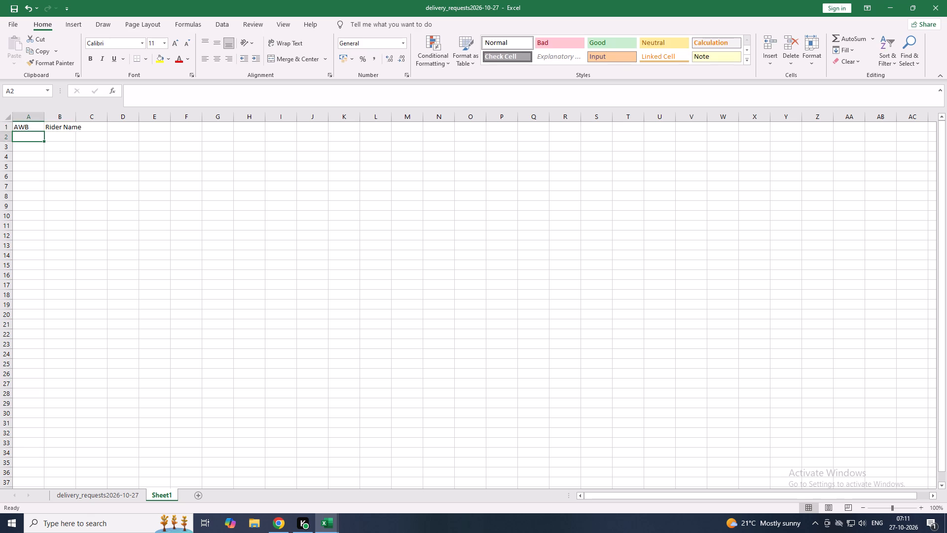
left_click(110, 494)
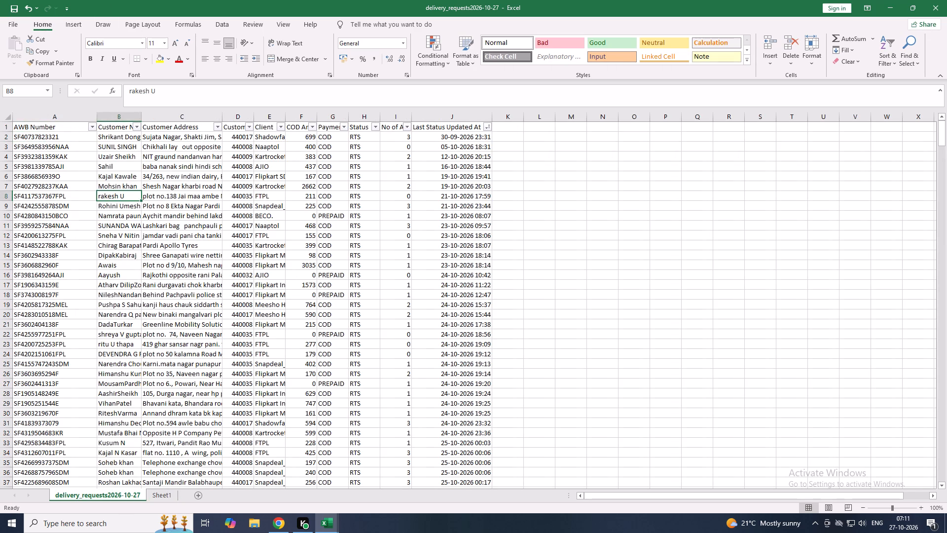
left_click(25, 134)
key("ctrl+c")
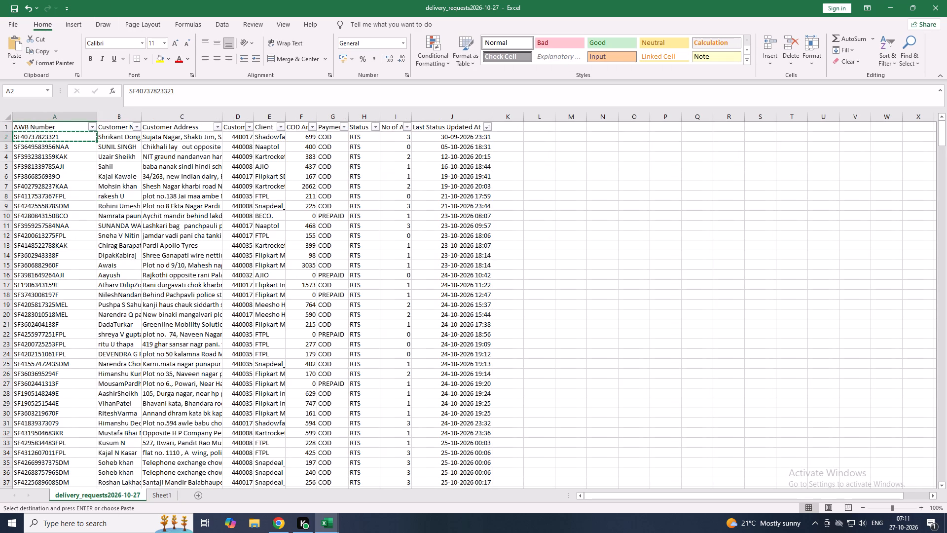
left_click(159, 496)
key("ctrl+v")
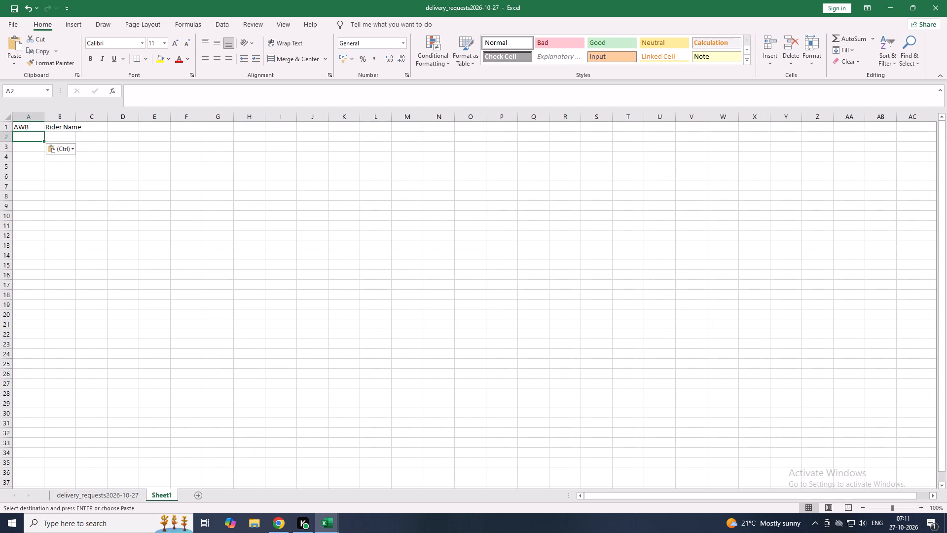
left_click(72, 137)
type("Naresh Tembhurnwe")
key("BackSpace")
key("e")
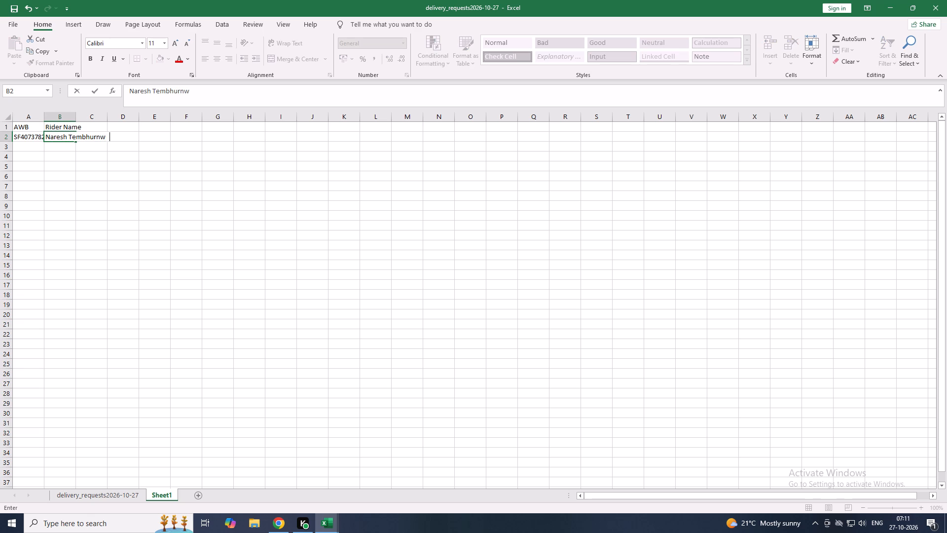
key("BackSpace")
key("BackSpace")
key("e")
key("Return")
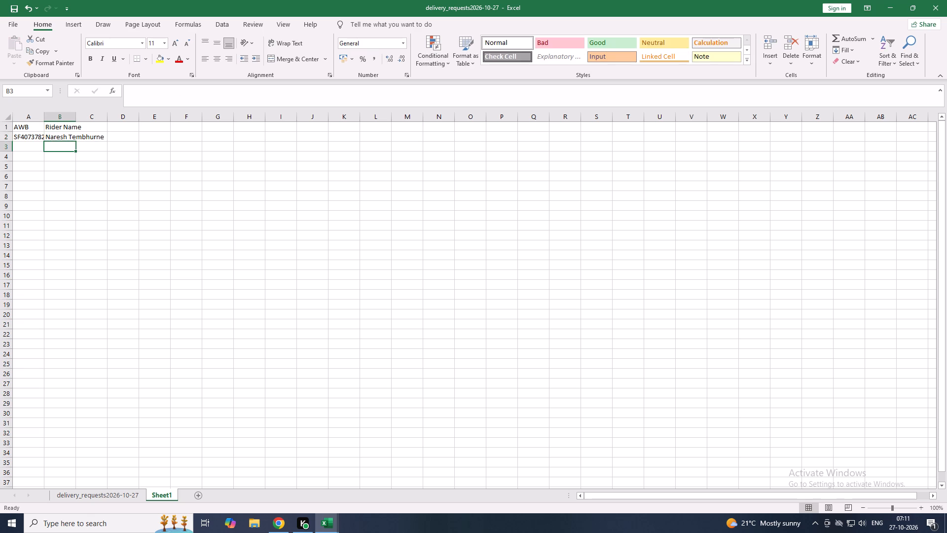
Fit the AWB and Rider Name columns on Sheet1 to their contents.
left_click(45, 114)
left_click(45, 114)
left_click(47, 182)
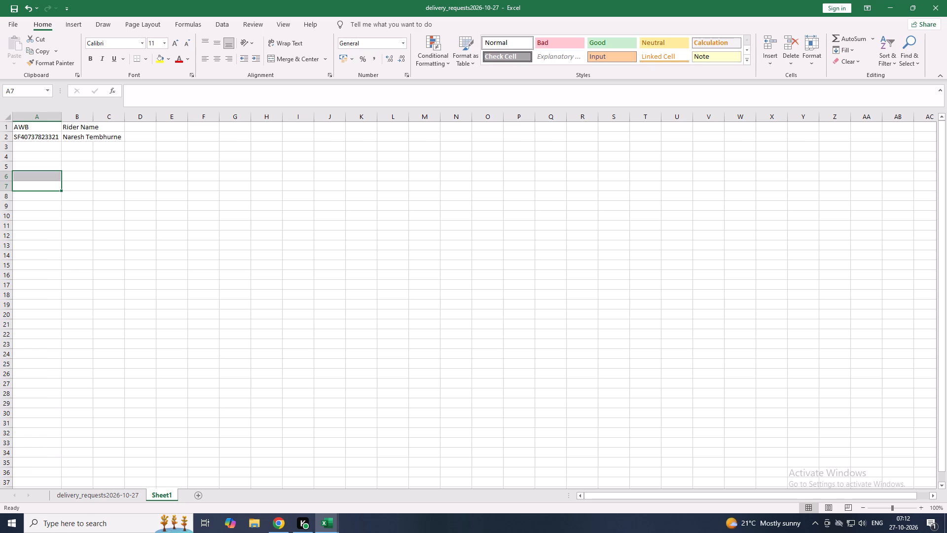
double_click(91, 116)
left_click(90, 186)
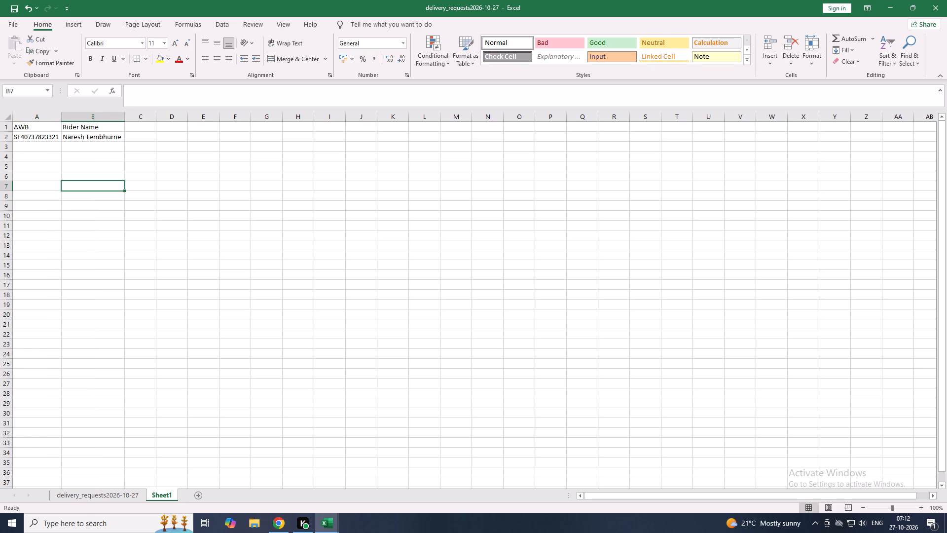
left_click(126, 493)
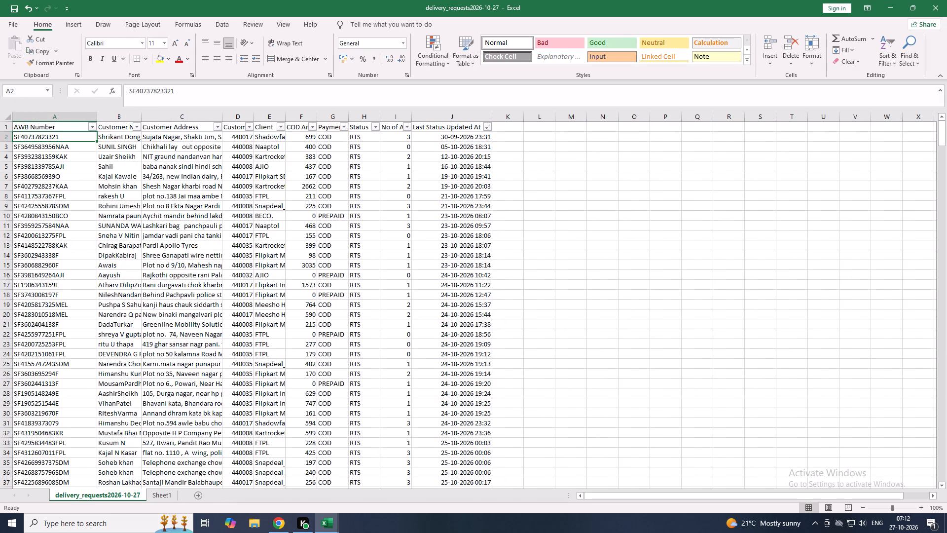
left_click(36, 147)
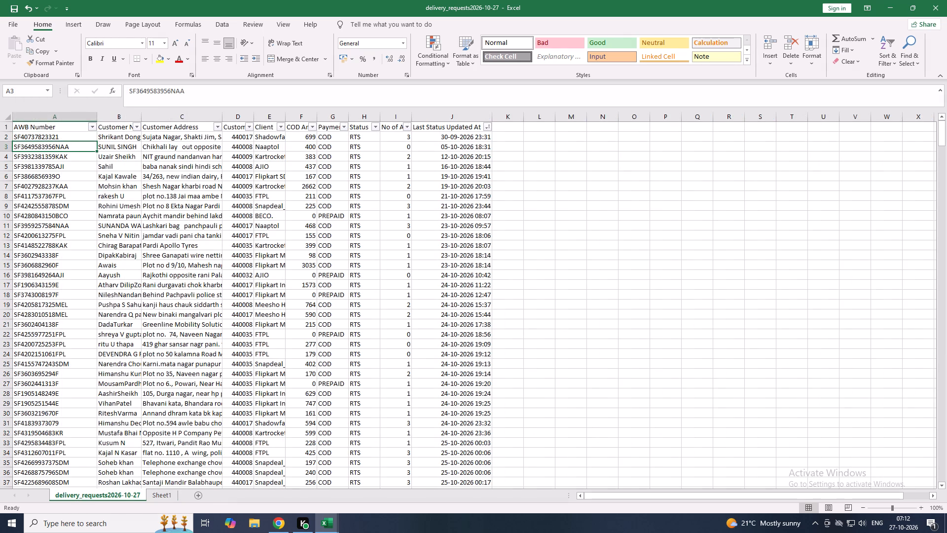
key("ctrl+c")
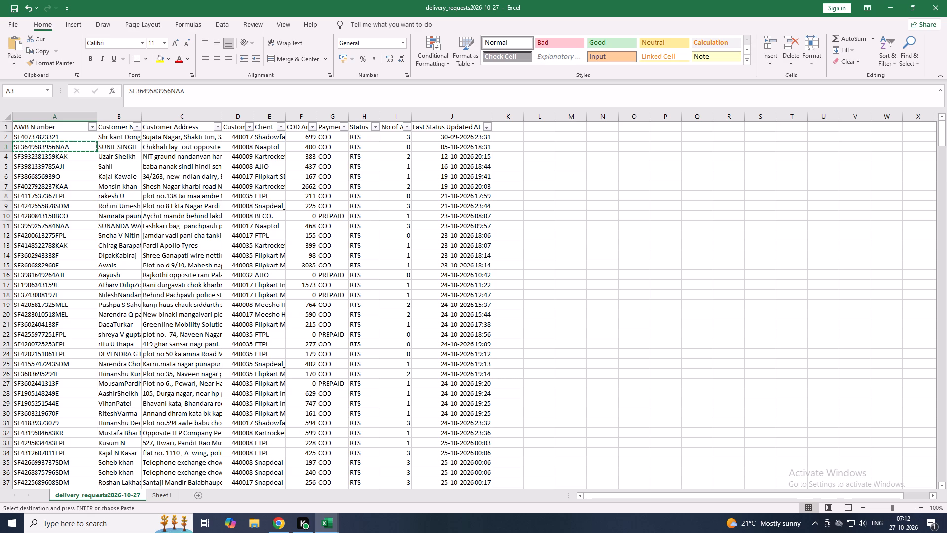
left_click(285, 522)
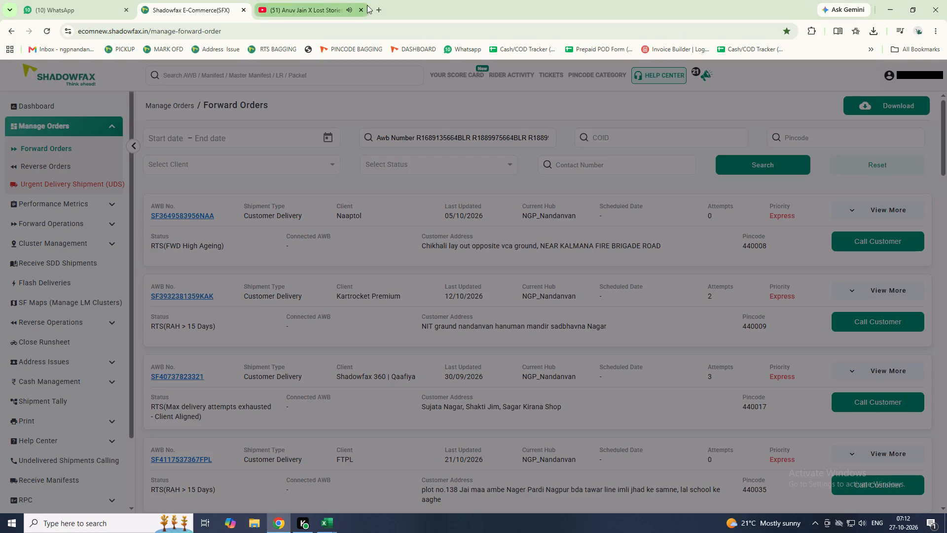
left_click(378, 6)
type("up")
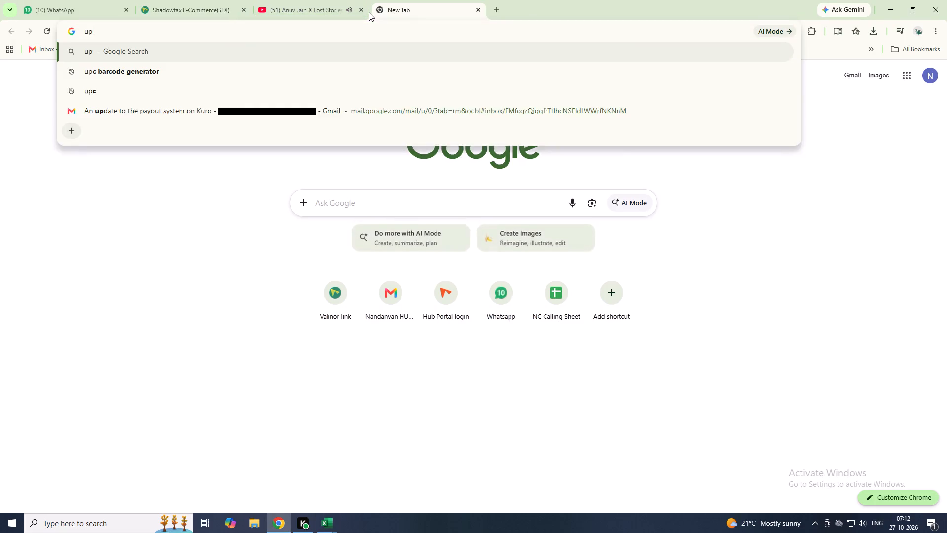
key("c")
left_click(210, 65)
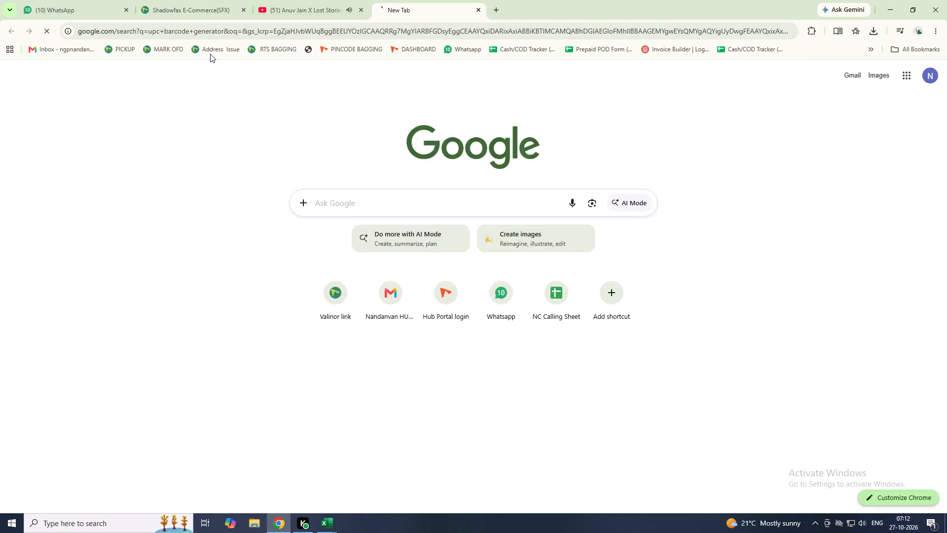
left_click(196, 170)
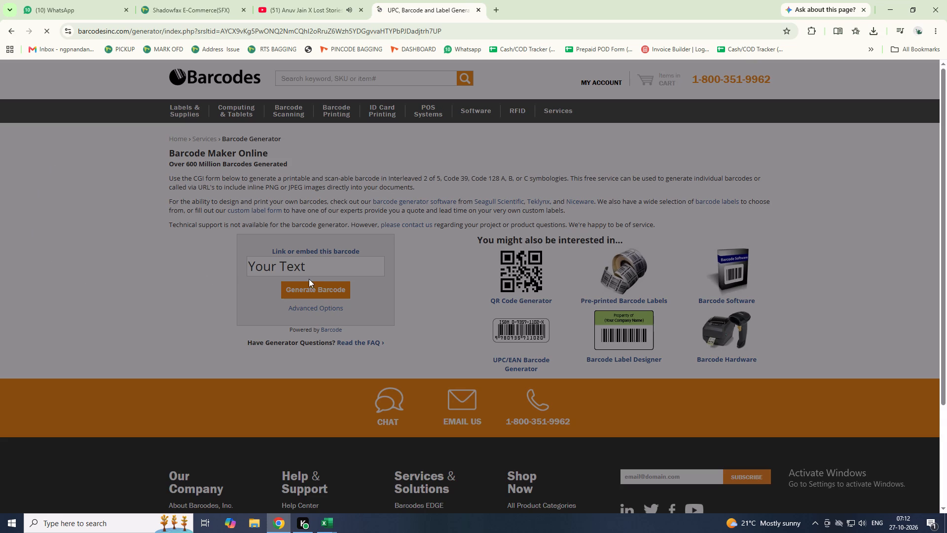
triple_click(310, 268)
key("ctrl+v")
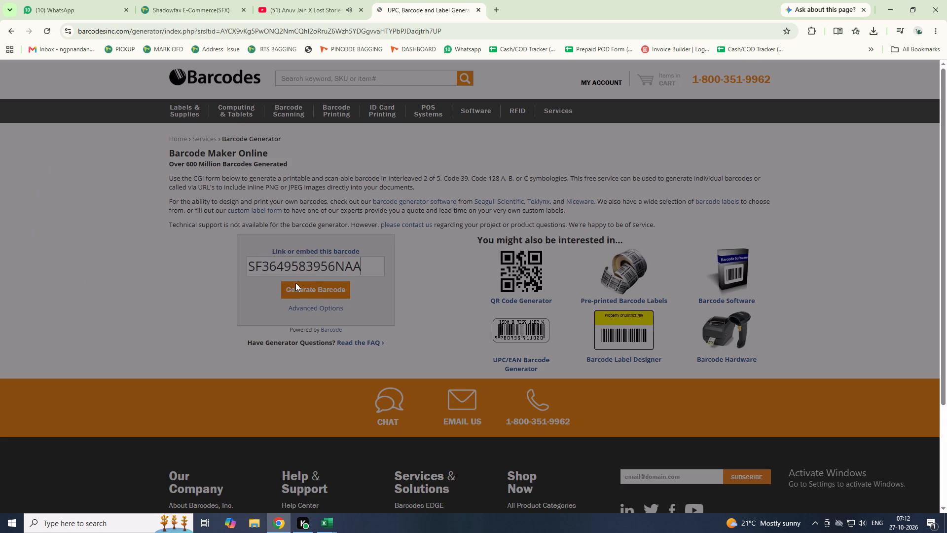
left_click(302, 287)
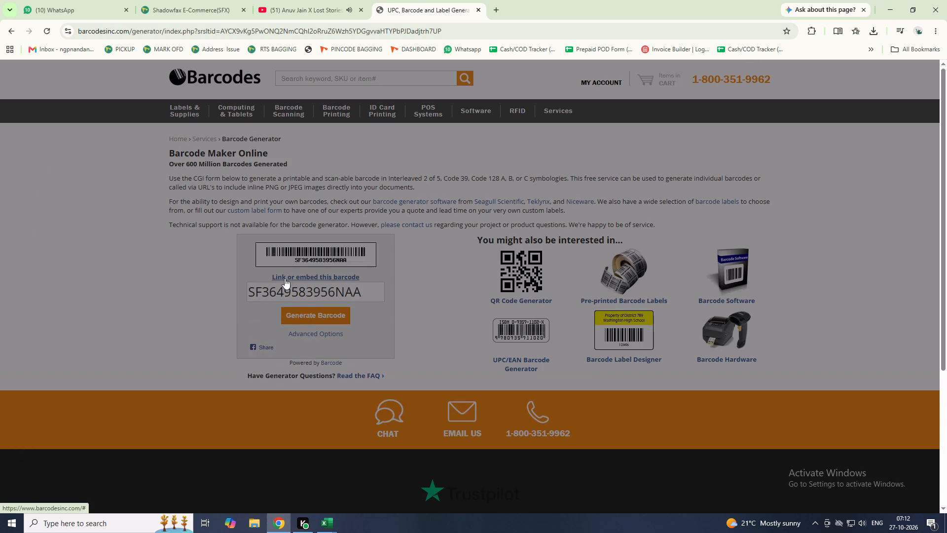
left_click(301, 257)
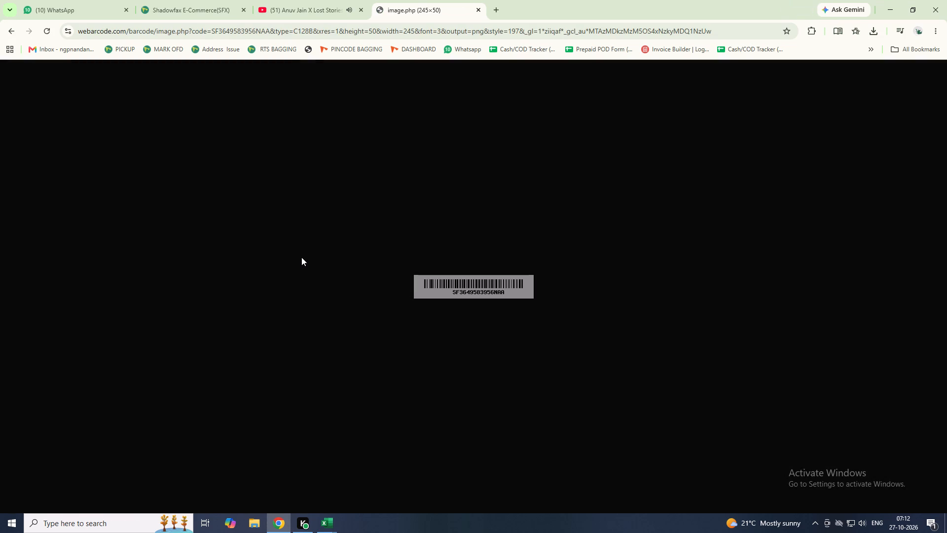
key("ctrl+p")
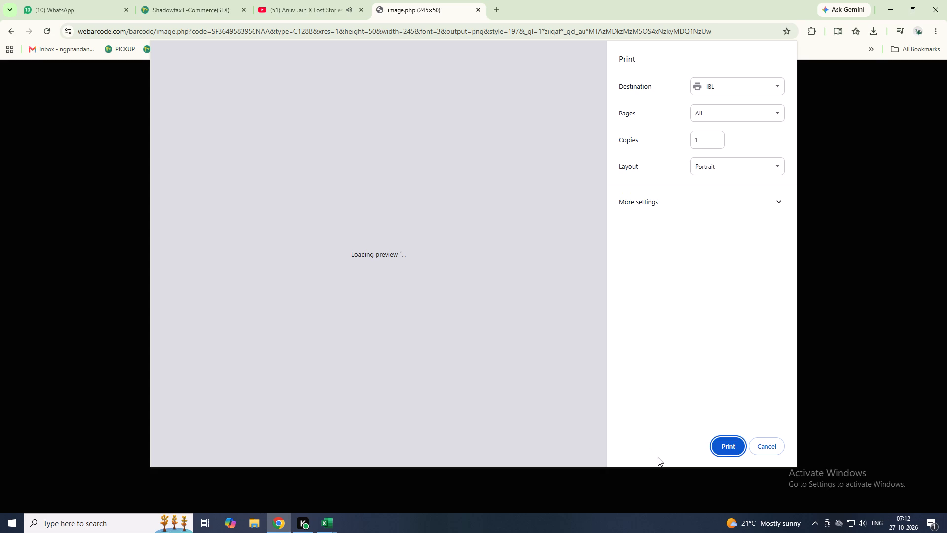
left_click(731, 446)
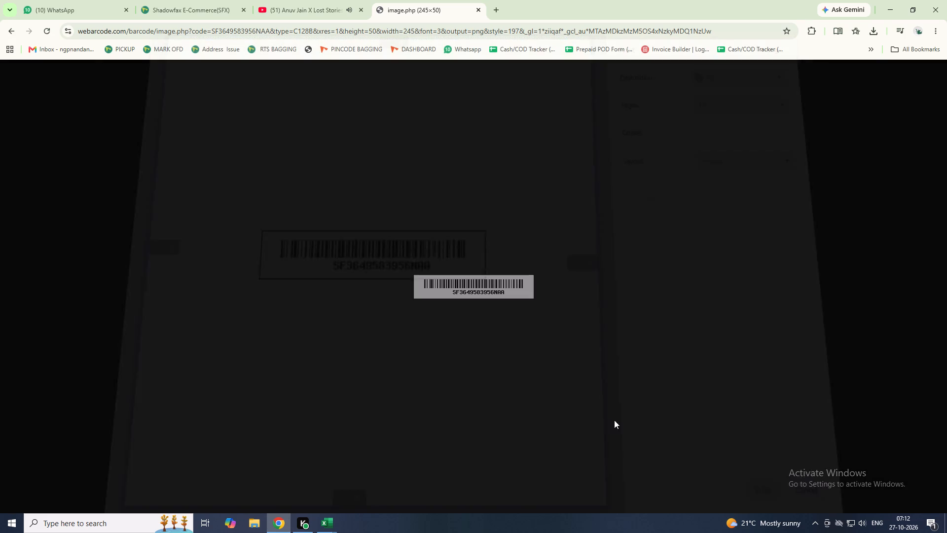
Switch back to the delivery requests workbook in Excel and widen the Customer Address column.
key("alt+Tab")
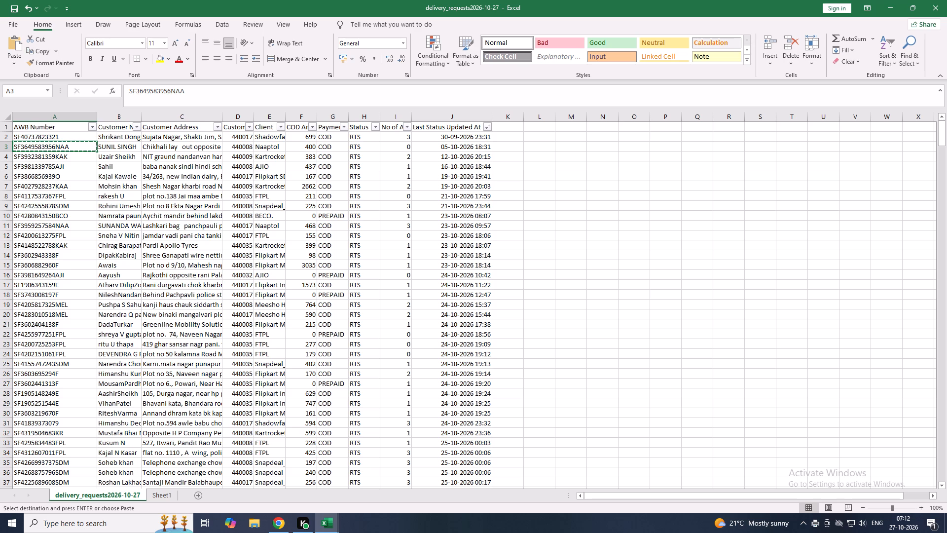
left_click_drag(223, 115, 266, 113)
left_click(235, 162)
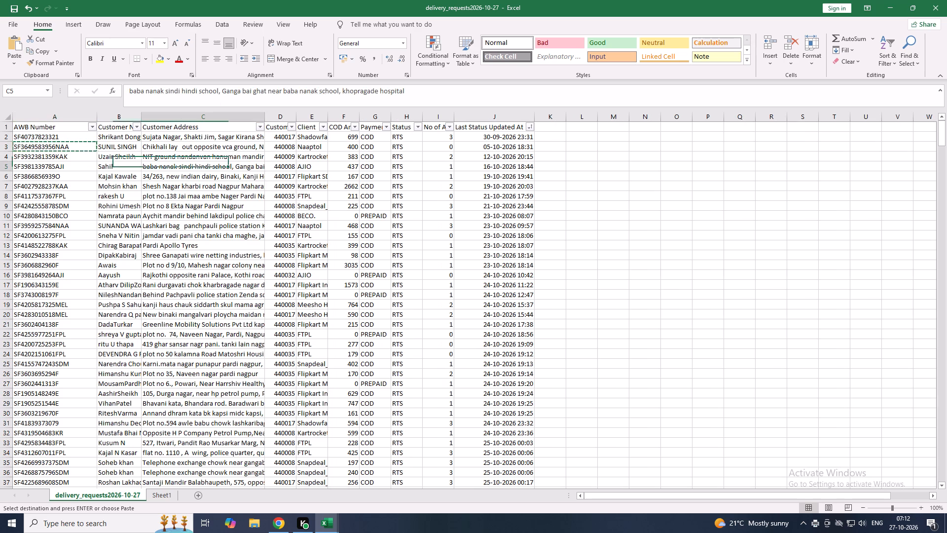
left_click(200, 154)
left_click(73, 158)
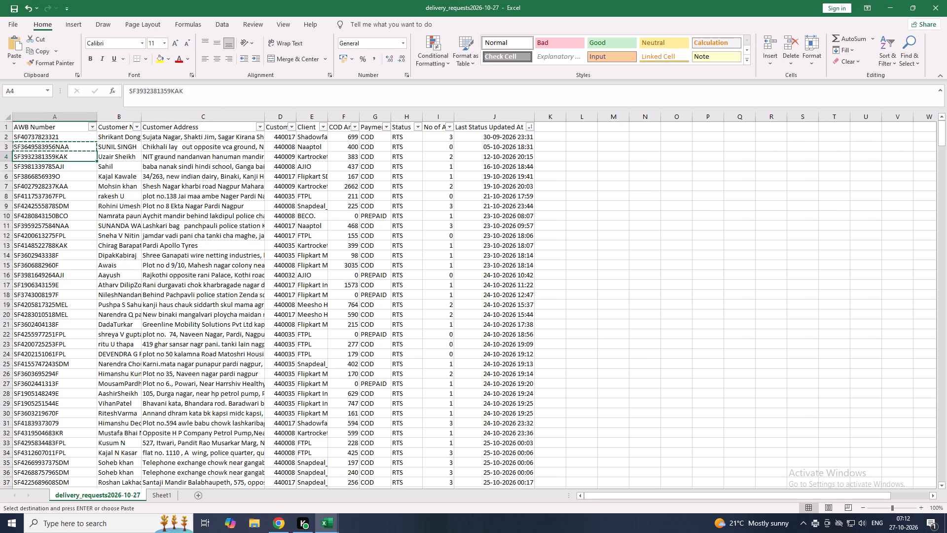
key("ctrl+c")
Close the Rev_open_manifestsdata (16) and pickup_requests2026-10-27 workbooks, discarding the unsaved changes in pickup_requests2026-10-27.
key("alt+Tab")
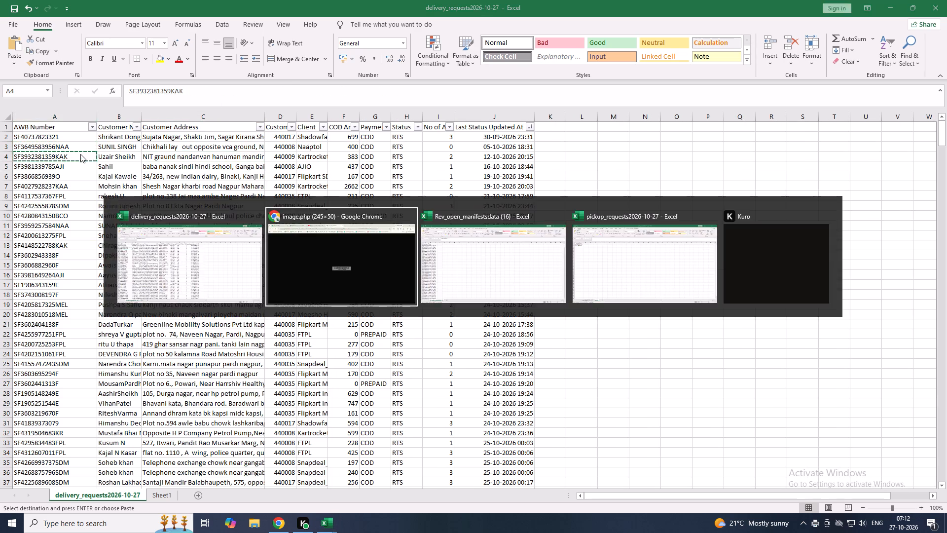
key("alt+Tab")
key("alt+Tab")
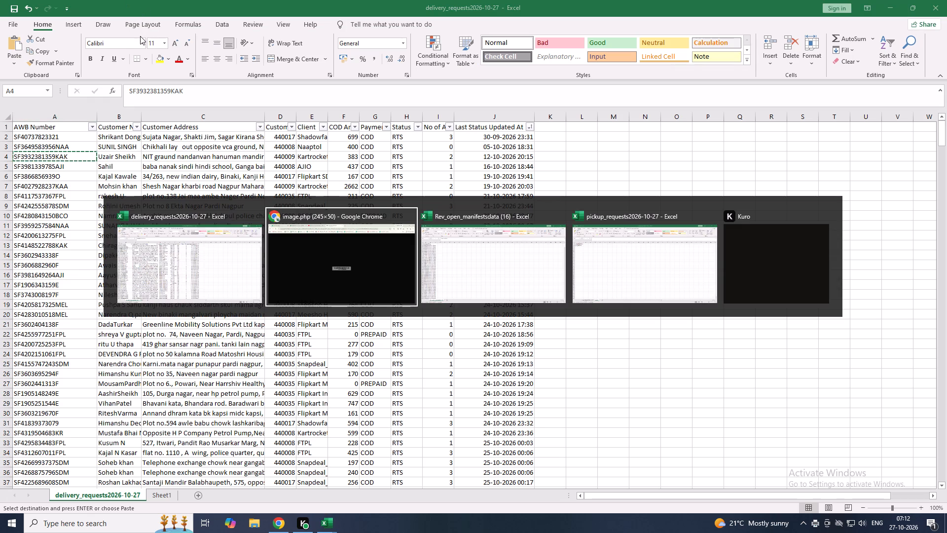
key("alt+Tab")
left_click(946, 0)
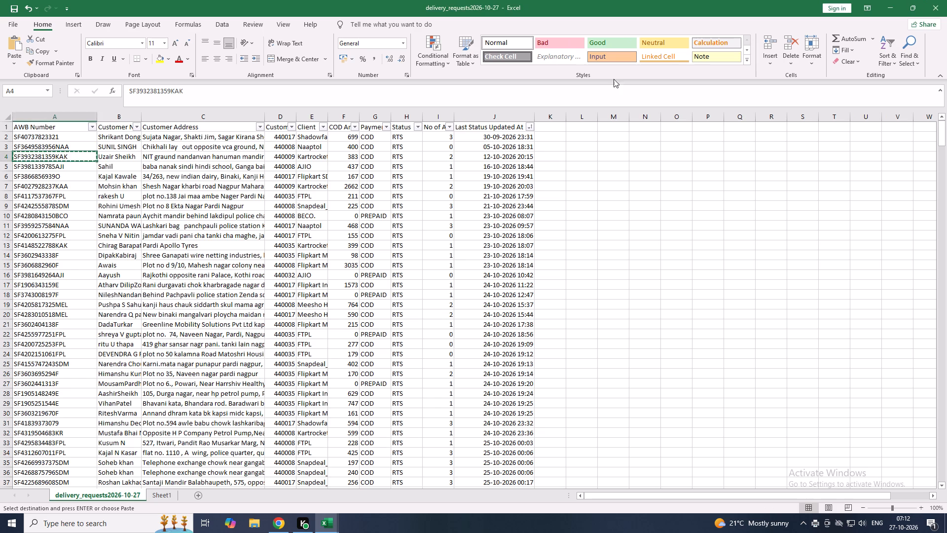
key("alt+Tab")
key("alt+Tab")
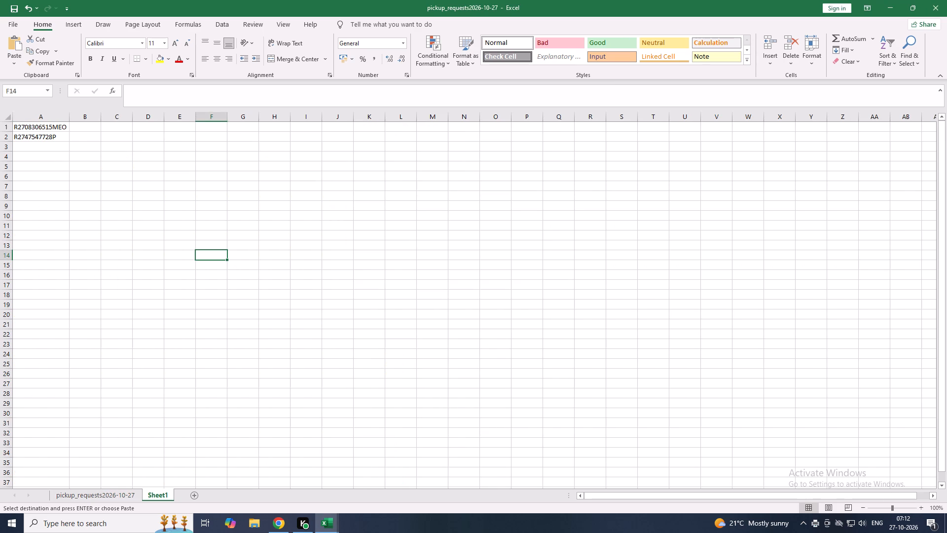
left_click(946, 0)
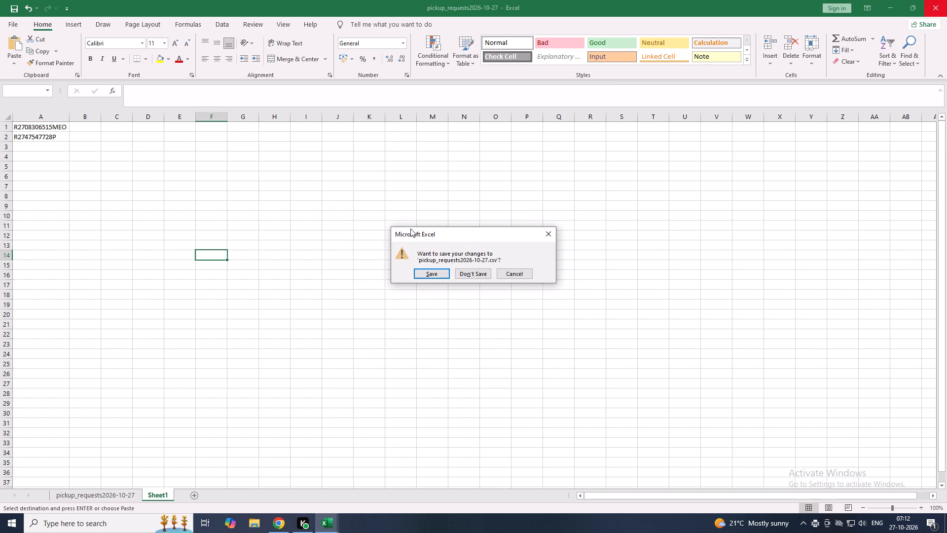
left_click(455, 278)
key("alt+Tab")
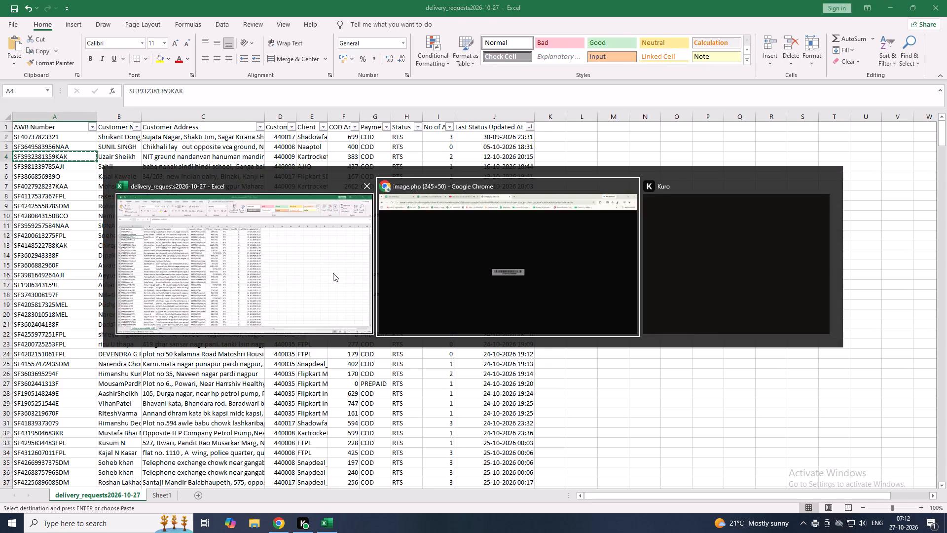
left_click(160, 0)
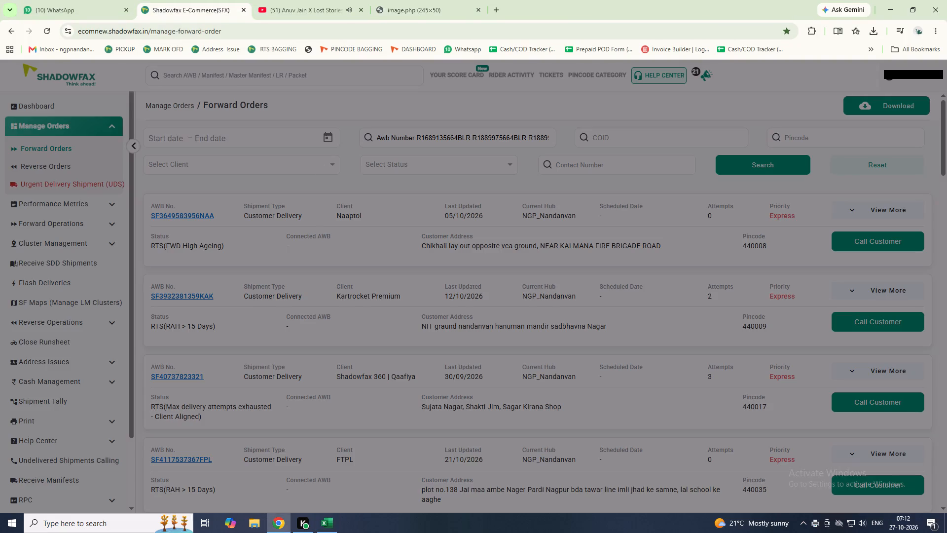
left_click(462, 134)
key("ctrl+a")
key("ctrl+v")
key("Return")
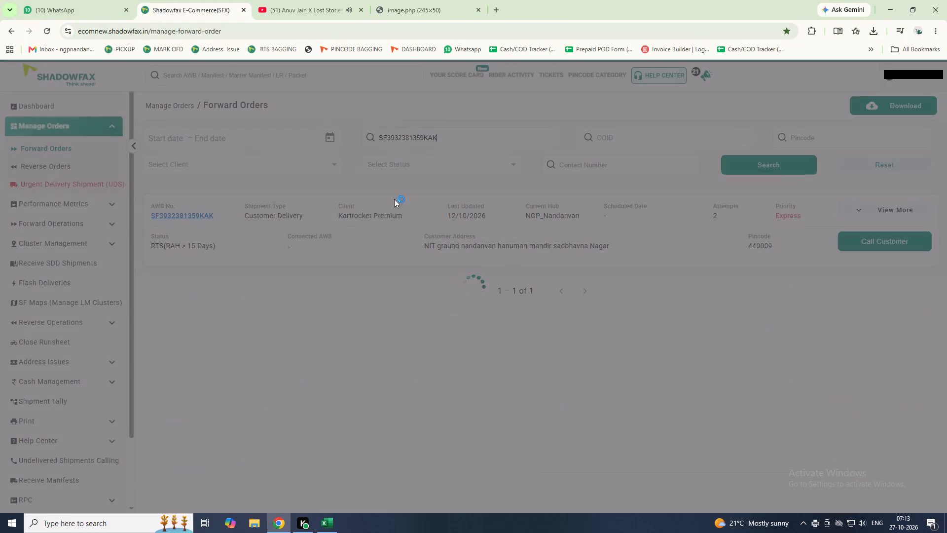
left_click(158, 216)
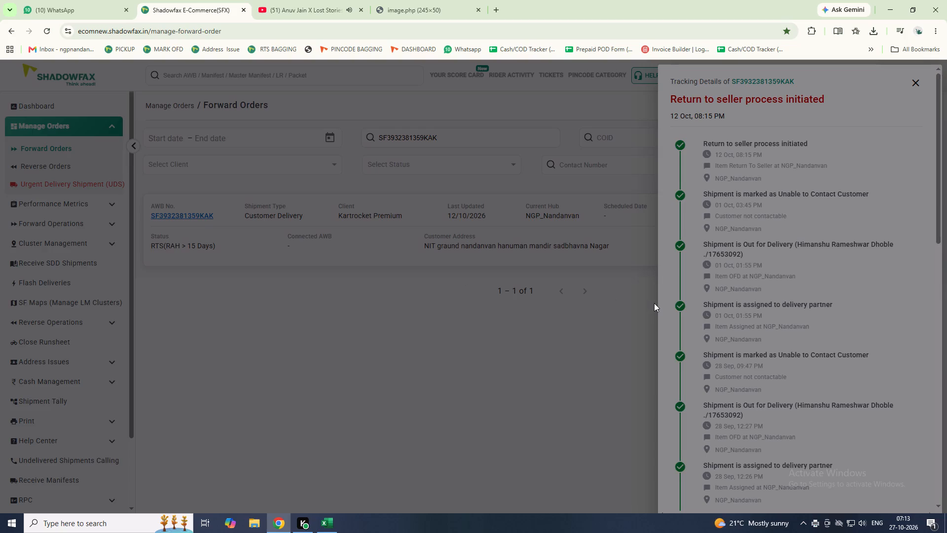
left_click(518, 416)
left_click(393, 84)
key("ctrl+v")
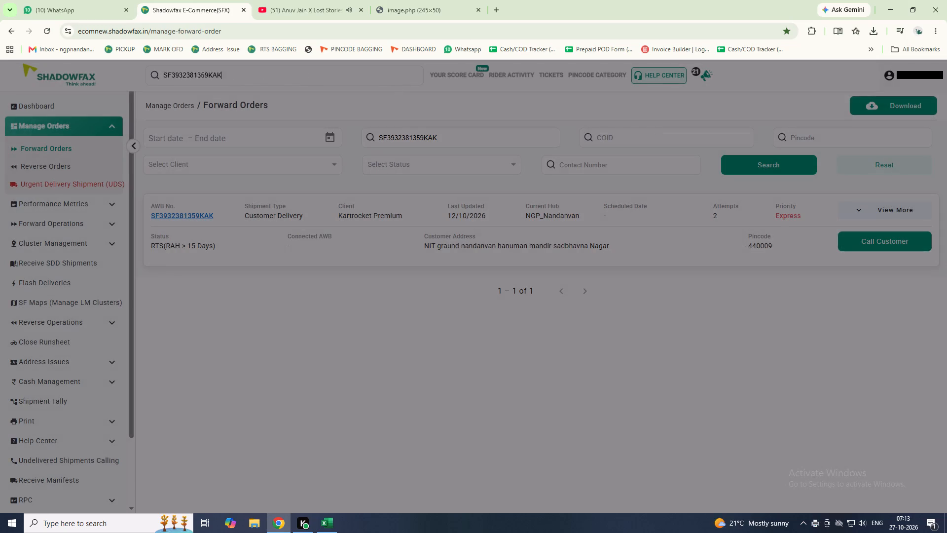
key("Return")
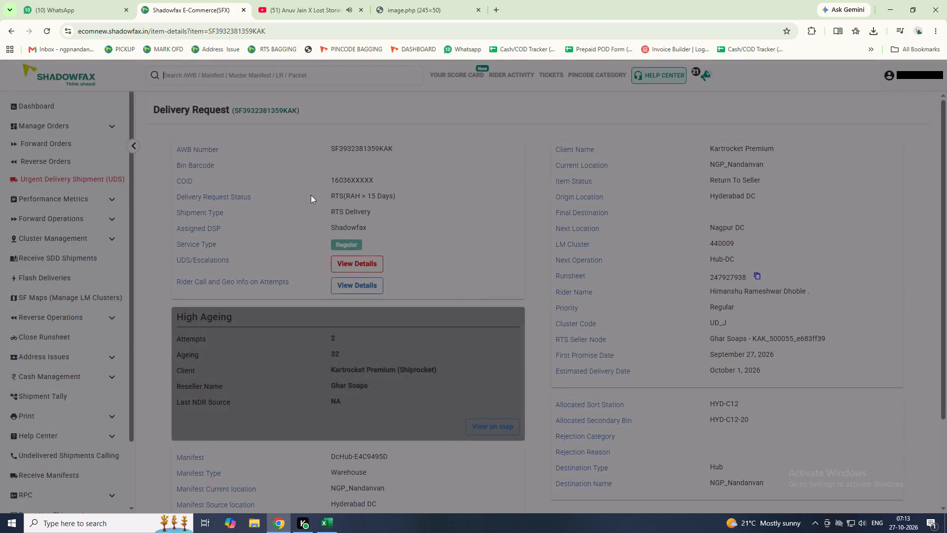
left_click(381, 0)
left_click(251, 29)
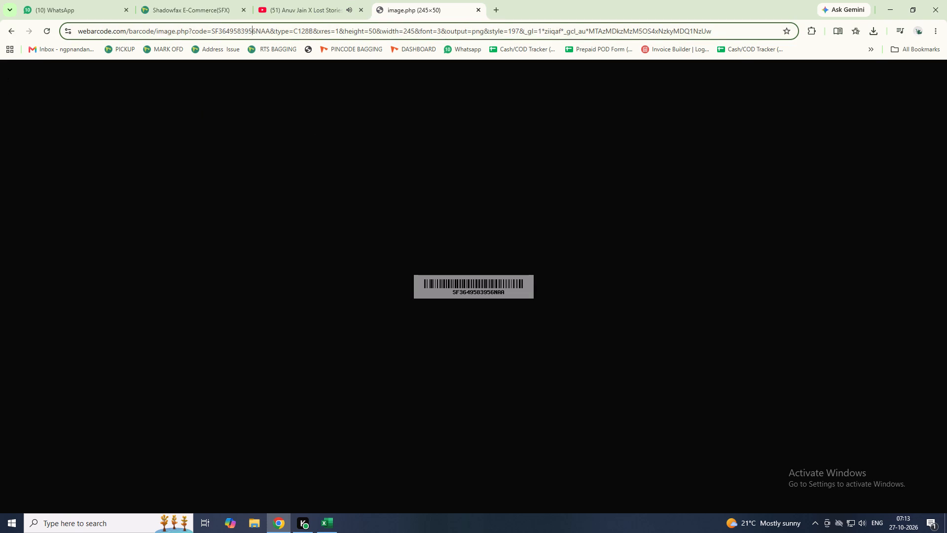
left_click(250, 29)
key("ctrl+v")
key("Return")
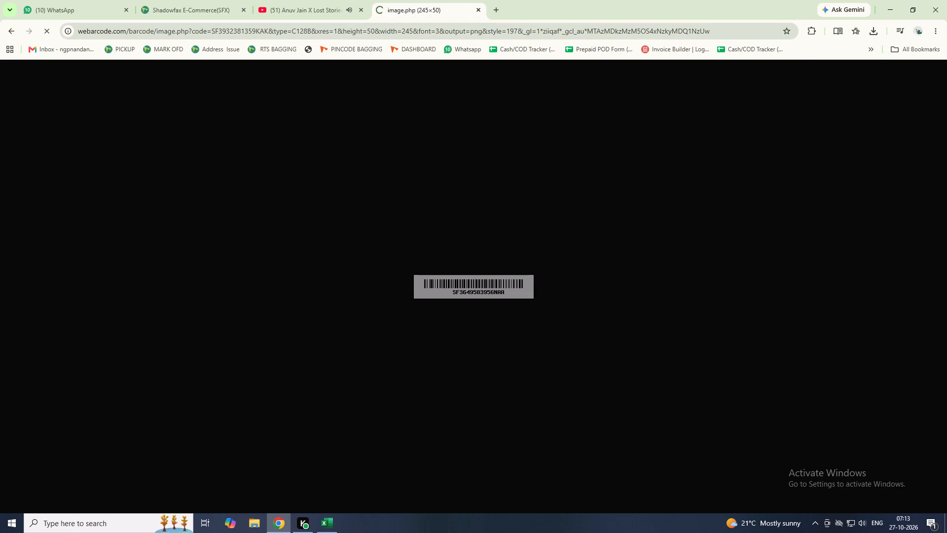
key("ctrl+p")
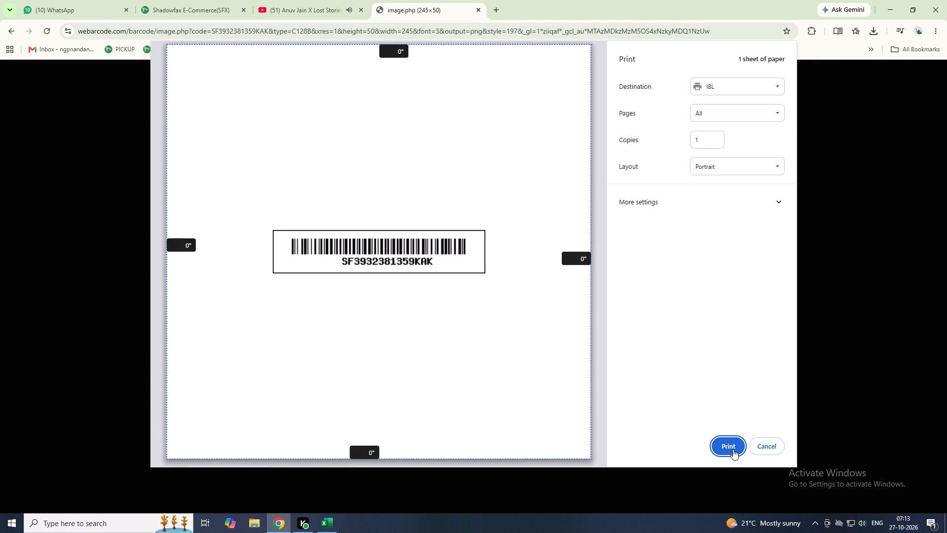
left_click(733, 449)
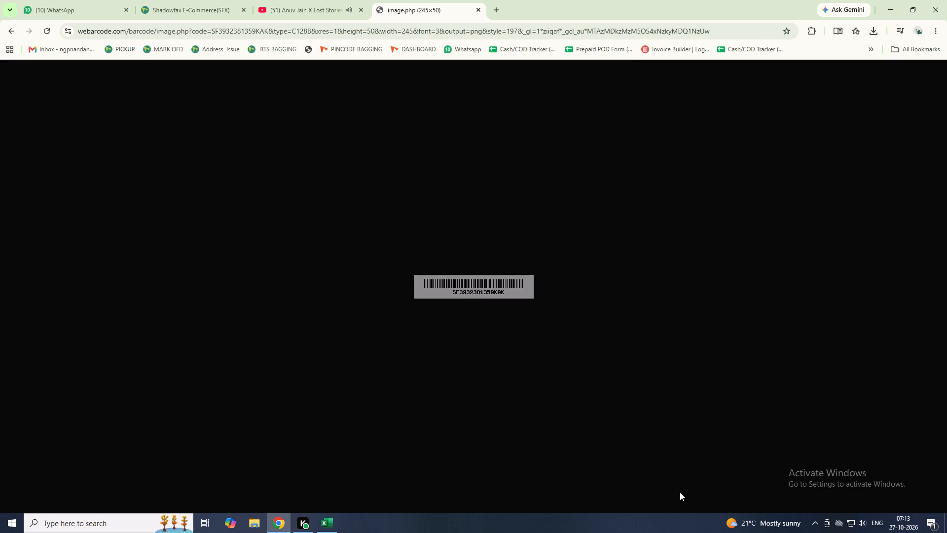
key("alt+Tab")
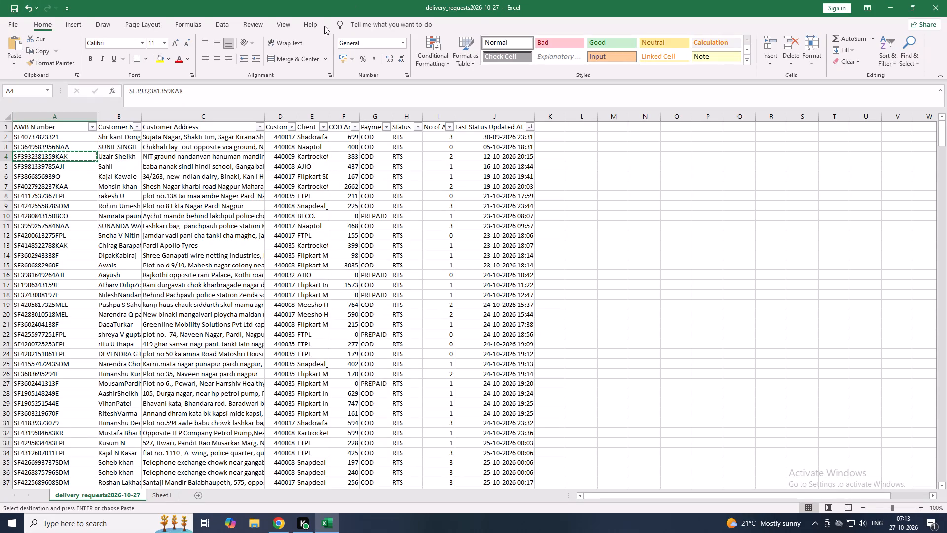
left_click(0, 148)
key("ctrl+minus")
key("ctrl+minus")
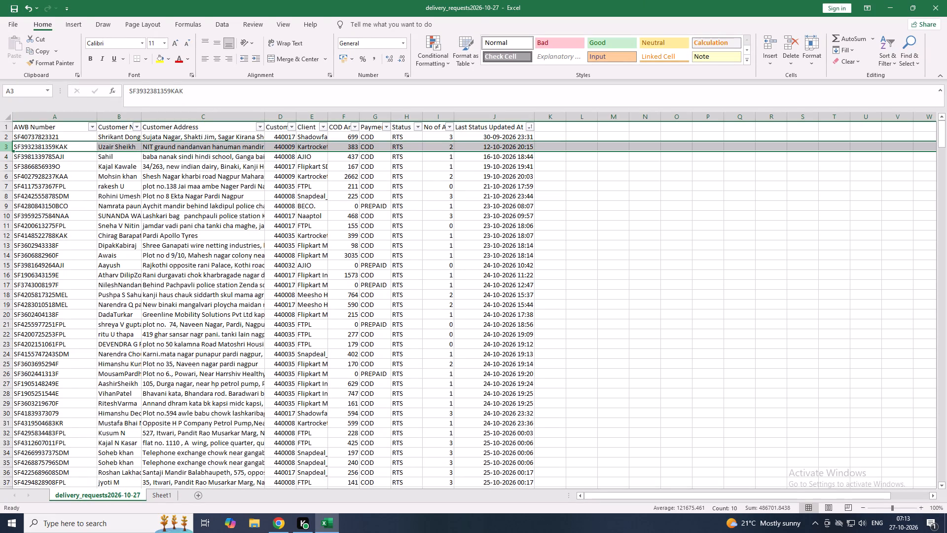
left_click(93, 228)
left_click(49, 148)
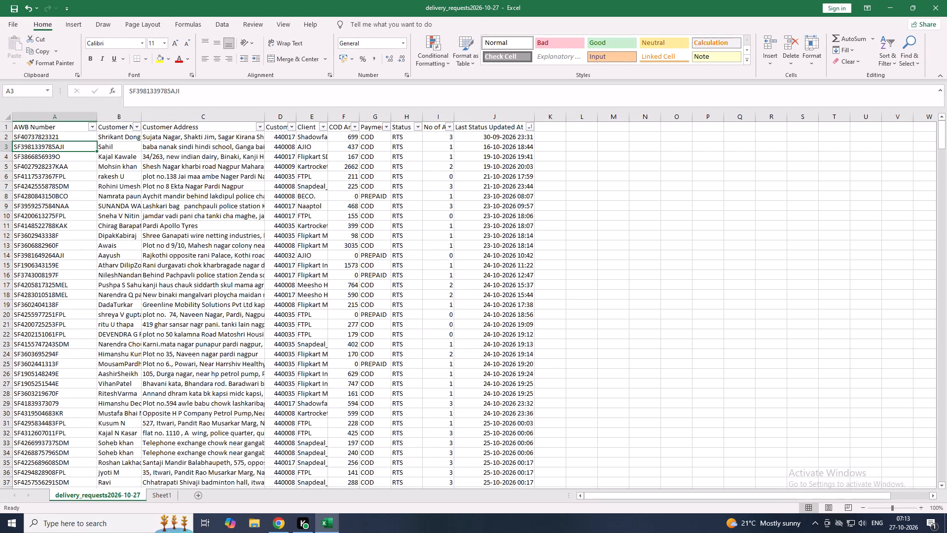
key("ctrl+c")
key("alt+Tab")
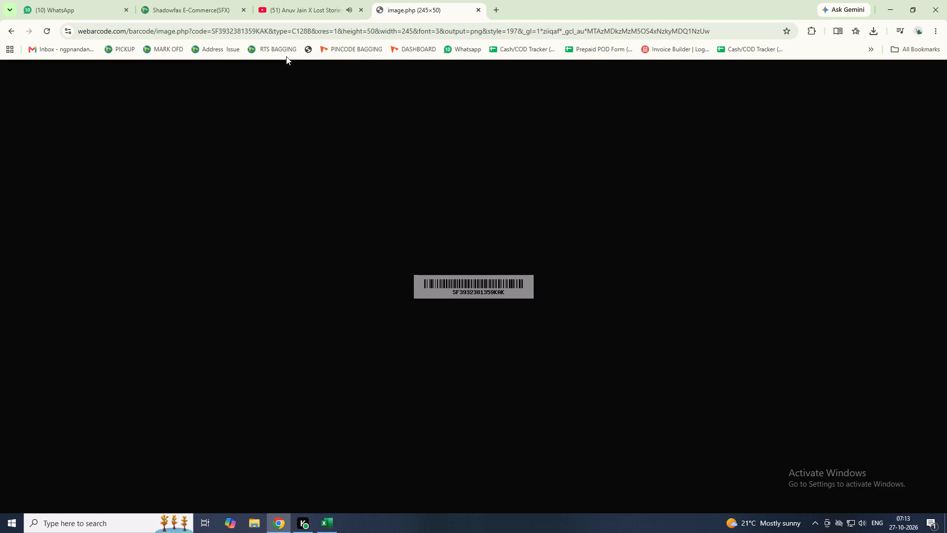
double_click(256, 31)
key("ctrl+v")
key("Return")
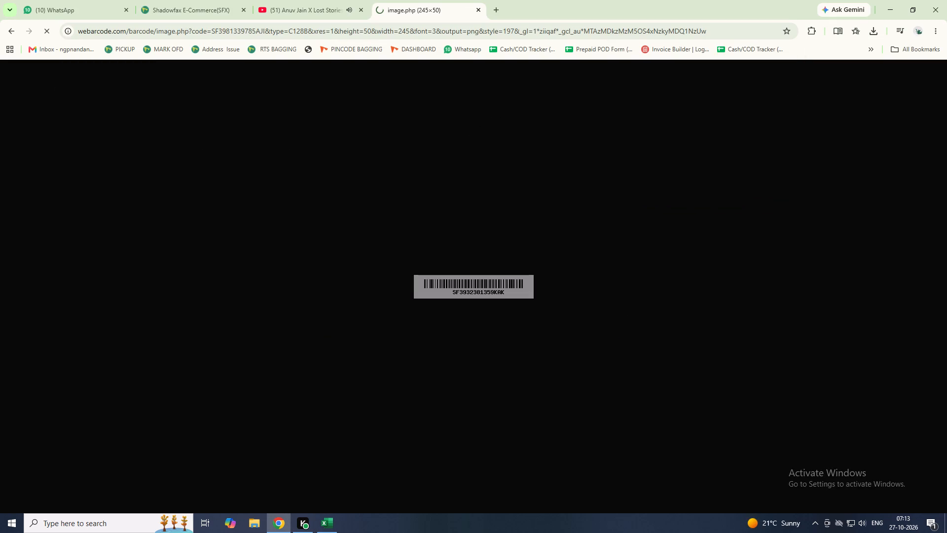
key("ctrl+p")
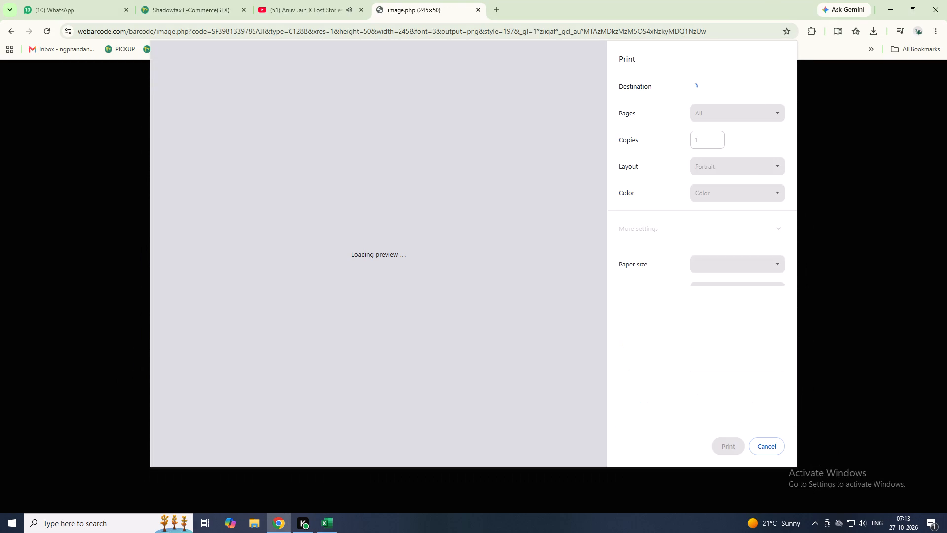
key("Return")
key("alt+Tab")
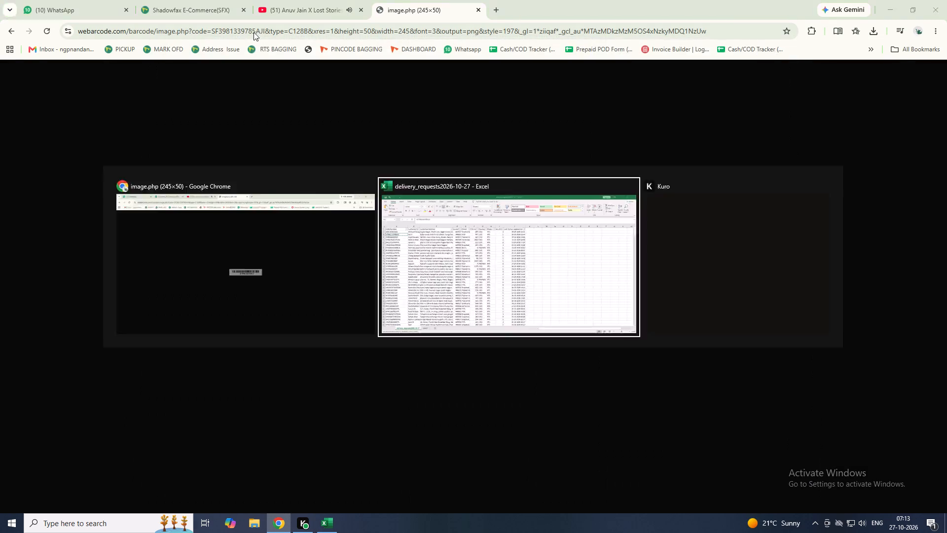
left_click(34, 158)
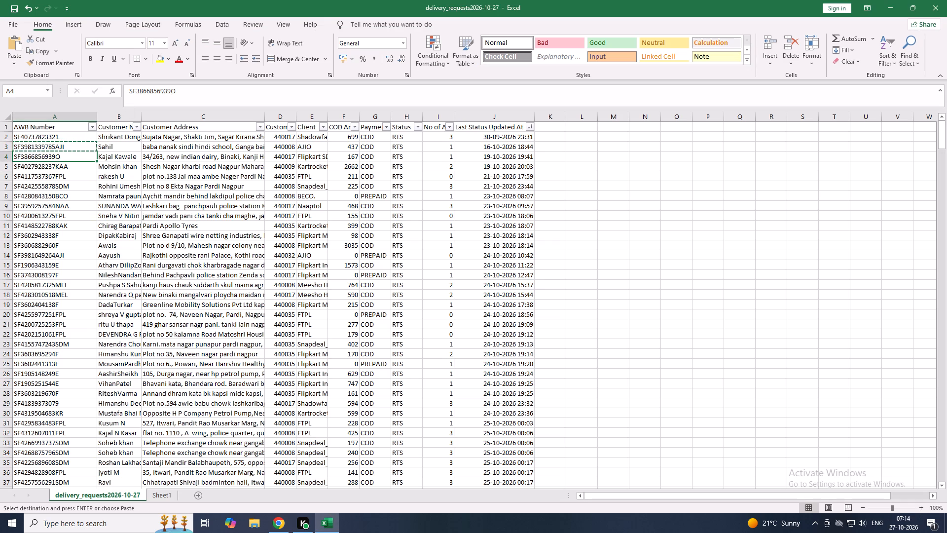
key("ctrl+c")
key("alt+Tab")
left_click(213, 0)
scroll(119, 251, "down", 6)
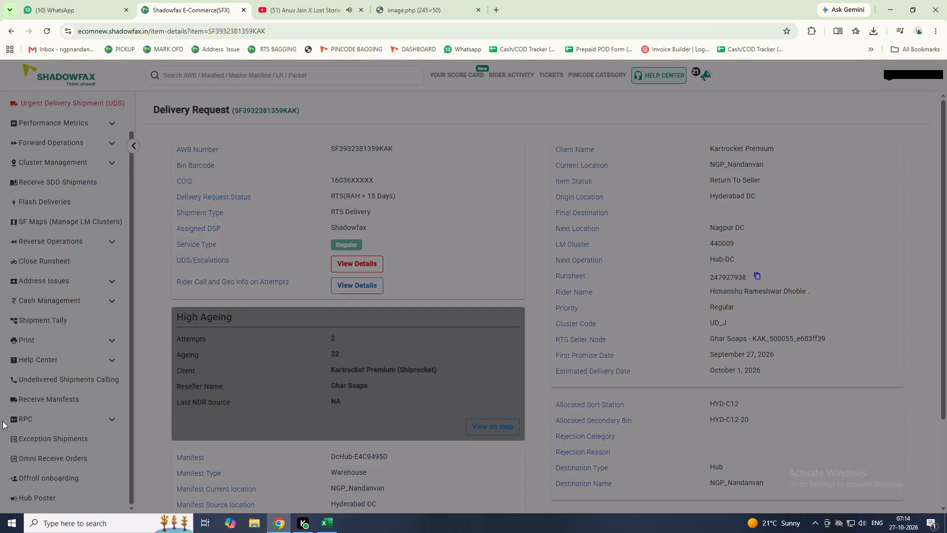
left_click(499, 5)
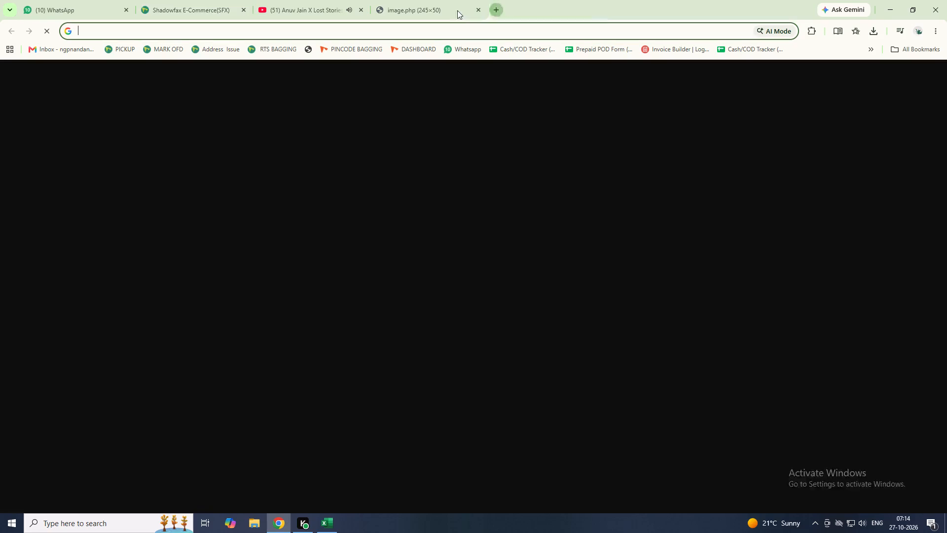
left_click(178, 51)
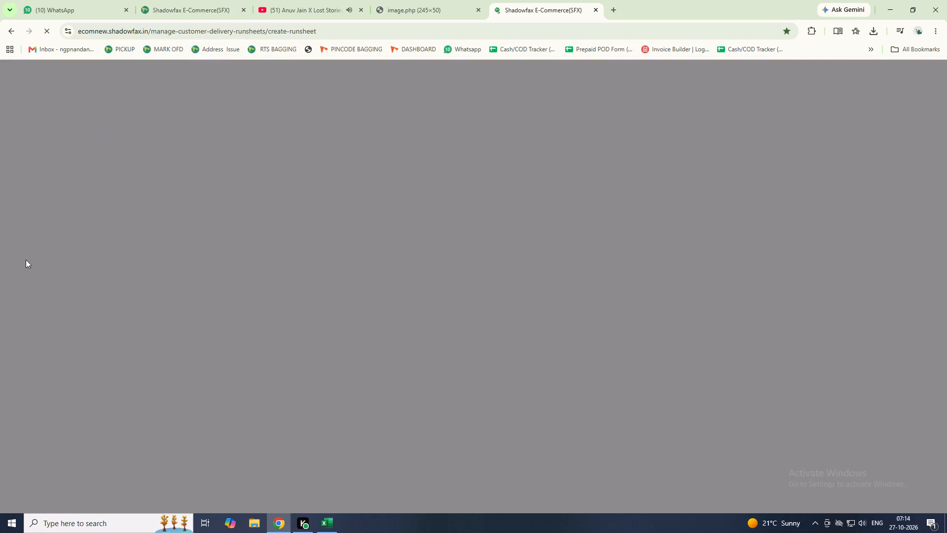
scroll(28, 335, "down", 5)
scroll(25, 389, "down", 4)
left_click(28, 463)
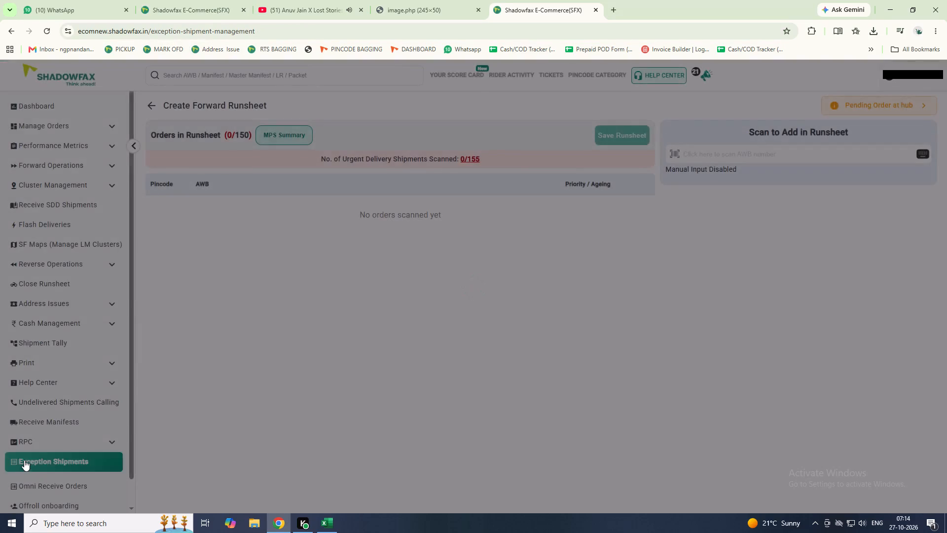
left_click(207, 177)
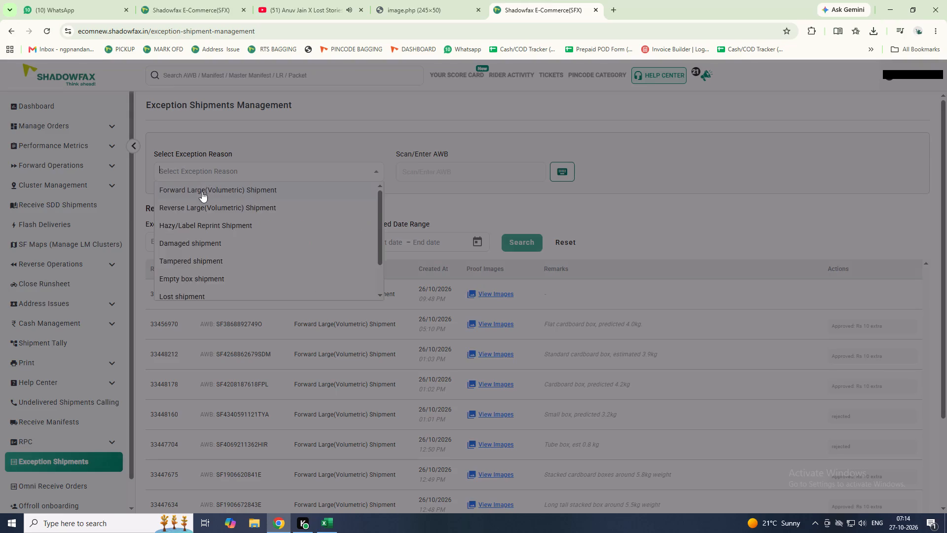
scroll(203, 233, "down", 3)
left_click(196, 251)
left_click(457, 165)
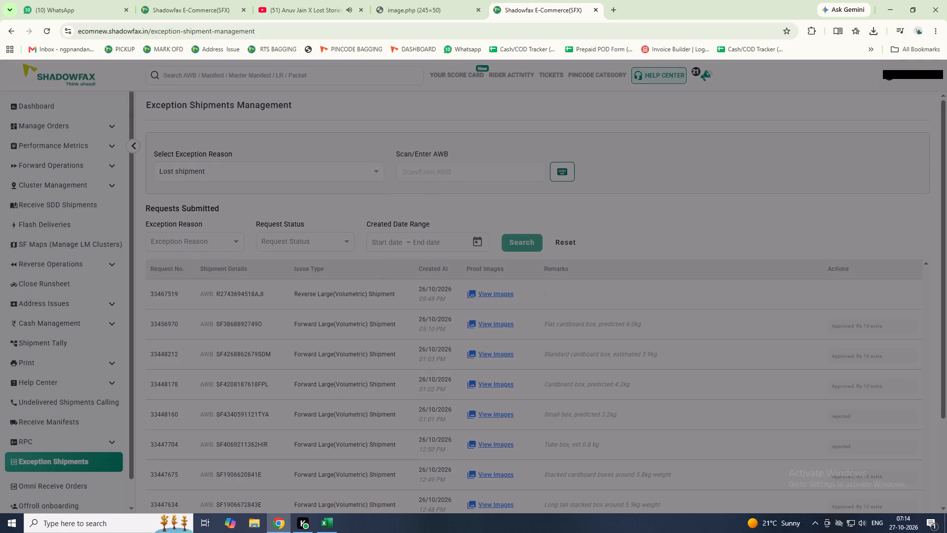
key("ctrl+f")
key("ctrl+v")
left_click(449, 171)
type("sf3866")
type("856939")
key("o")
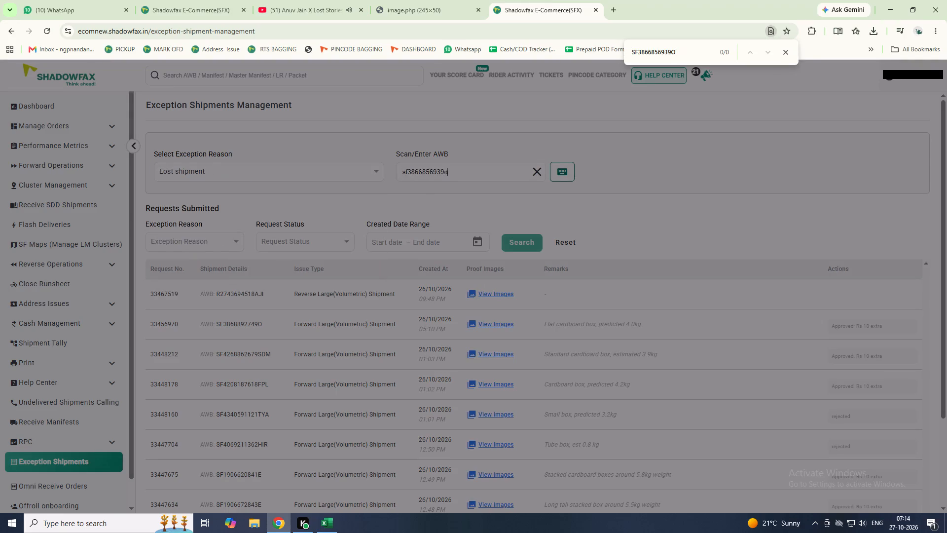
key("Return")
Set the lost reason to "Shipment is delivered but not updated" and select the shipment's last rider as the responsible rider.
left_click(377, 255)
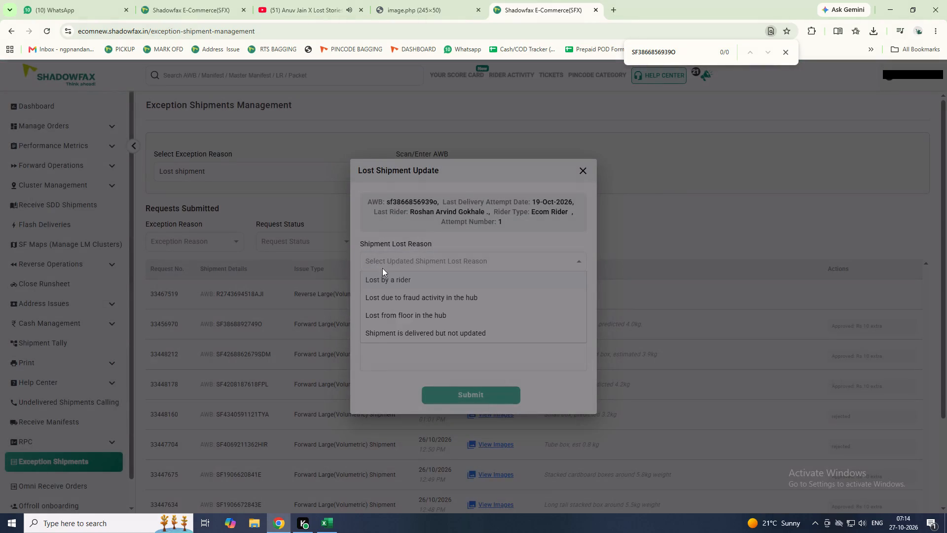
left_click(382, 271)
left_click(389, 259)
left_click(385, 337)
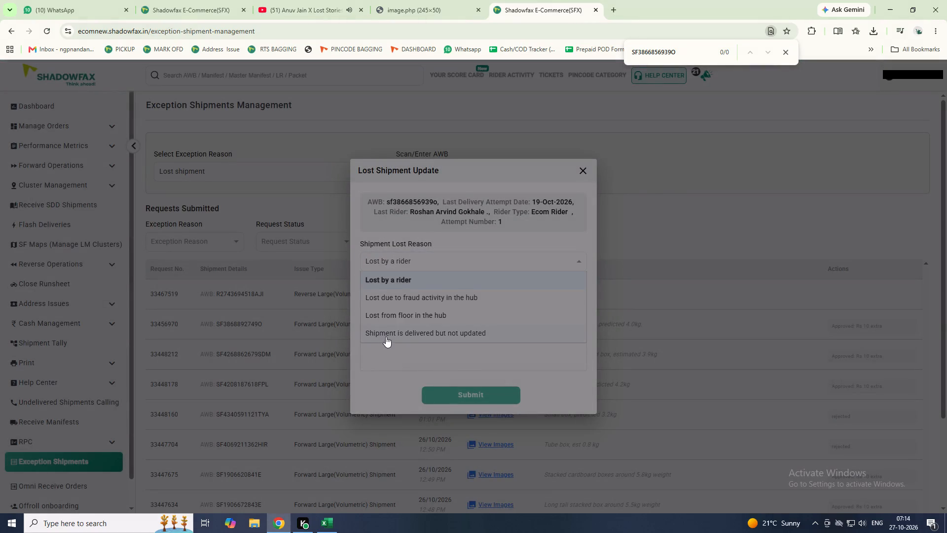
left_click(403, 309)
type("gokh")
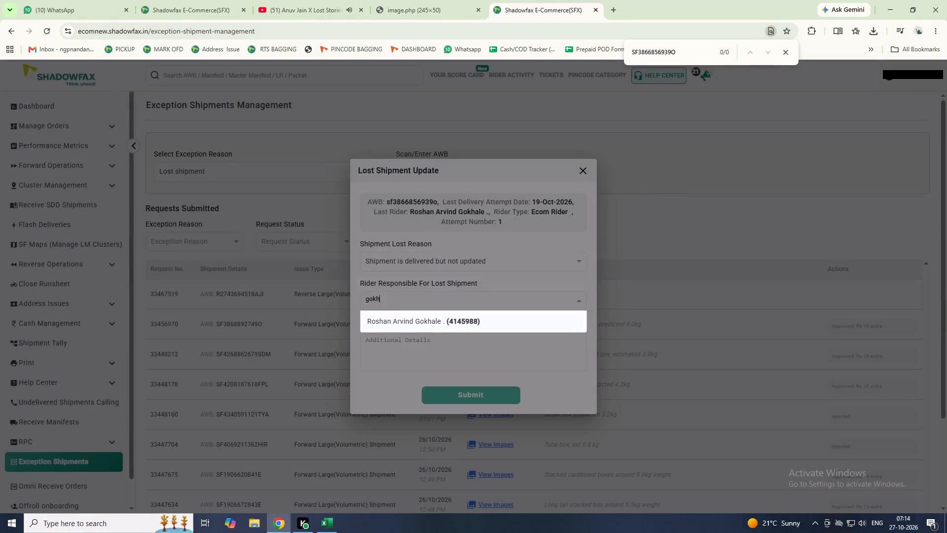
left_click(390, 327)
Enter "Delivered but not updated" as the additional details and submit the lost shipment request.
left_click(387, 344)
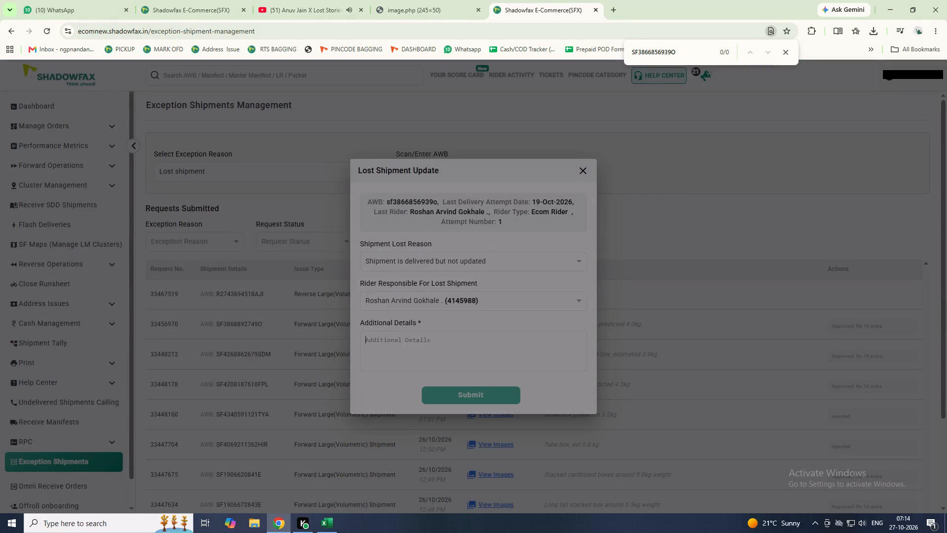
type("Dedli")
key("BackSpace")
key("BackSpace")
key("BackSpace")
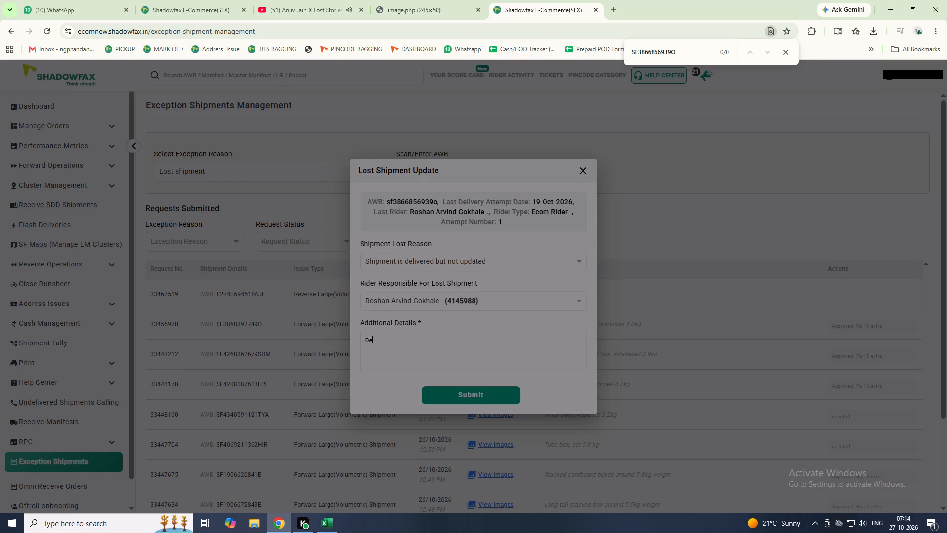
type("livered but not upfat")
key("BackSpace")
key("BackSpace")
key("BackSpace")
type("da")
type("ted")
left_click(446, 397)
key("alt+Tab")
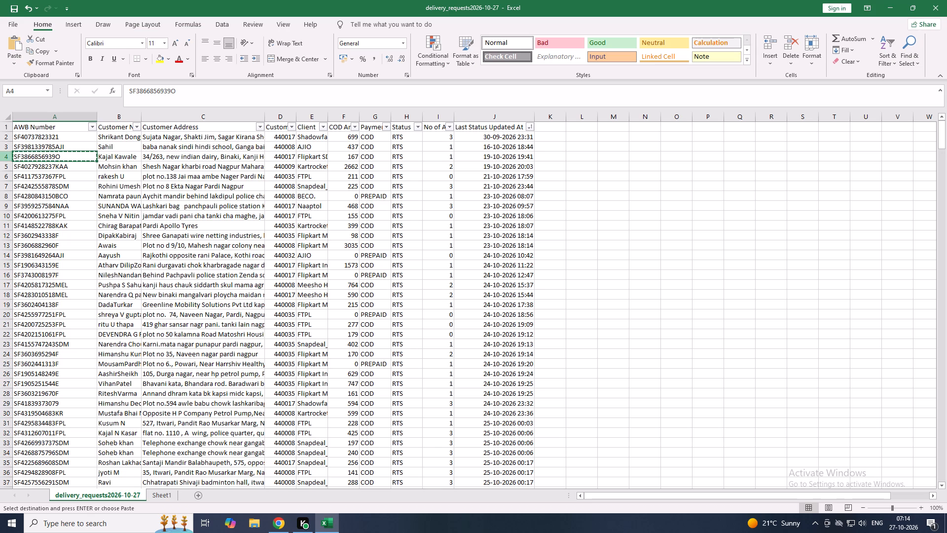
left_click(25, 156)
key("ctrl+c")
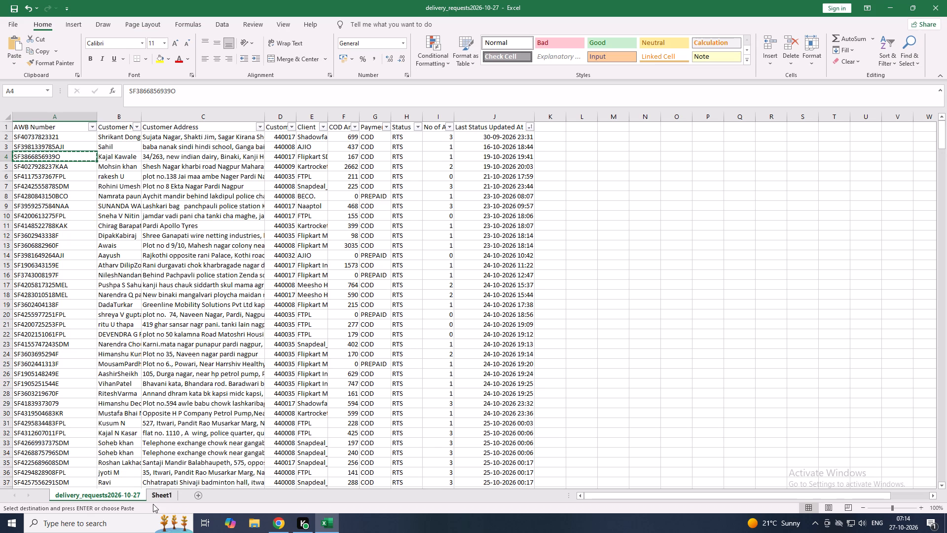
left_click(153, 504)
left_click(153, 496)
left_click(48, 146)
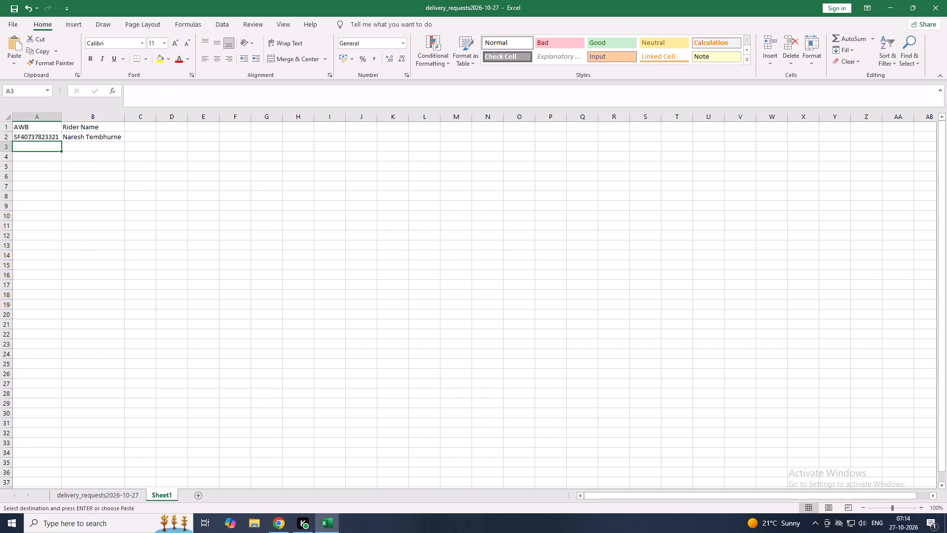
key("ctrl+v")
left_click(73, 145)
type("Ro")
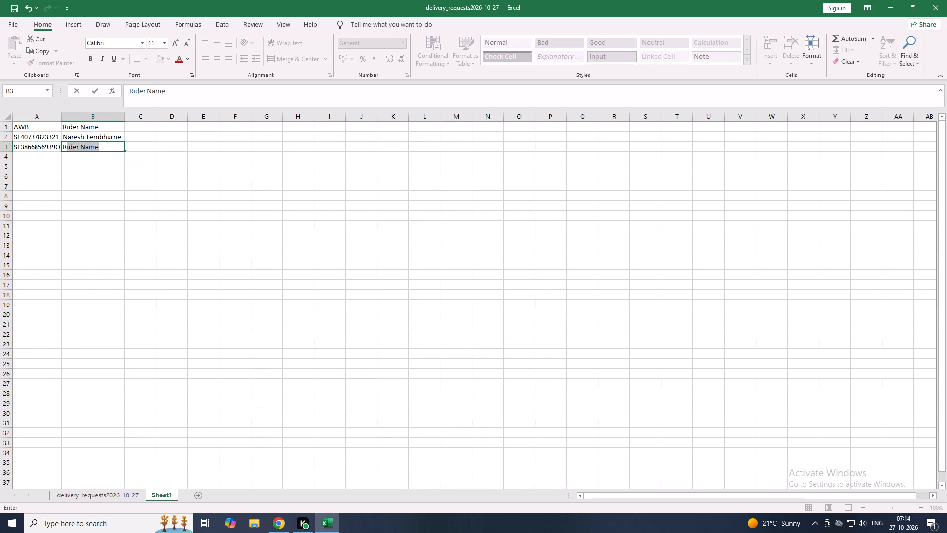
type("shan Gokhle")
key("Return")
left_click(89, 494)
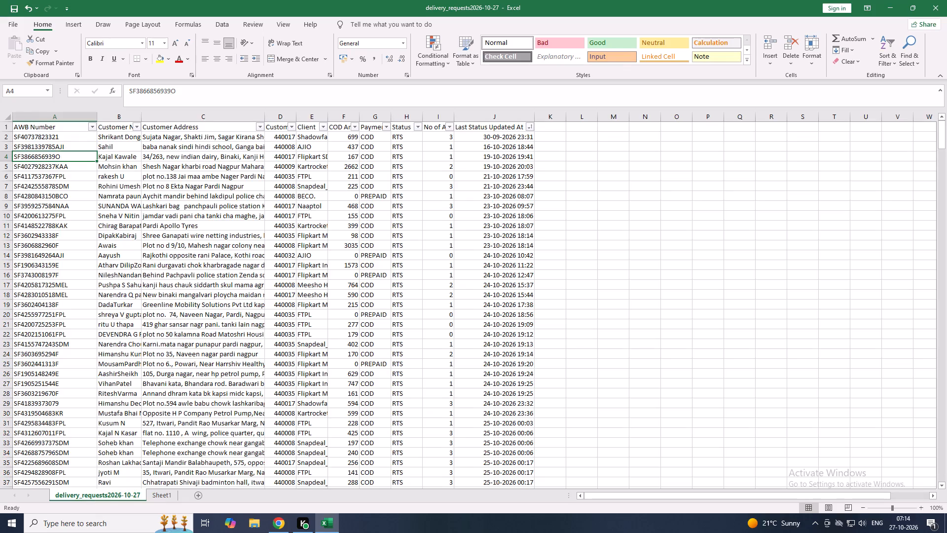
left_click(0, 156)
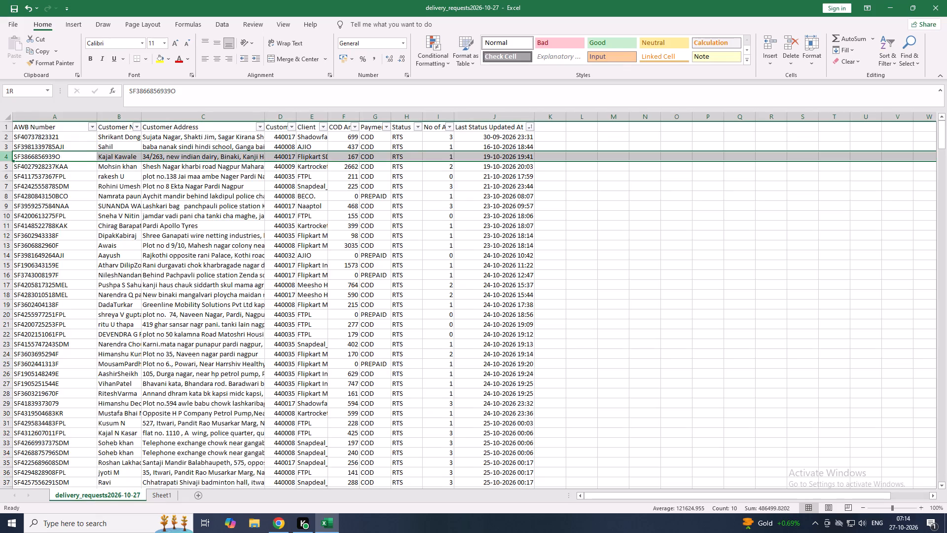
left_click(22, 147)
key("ctrl+c")
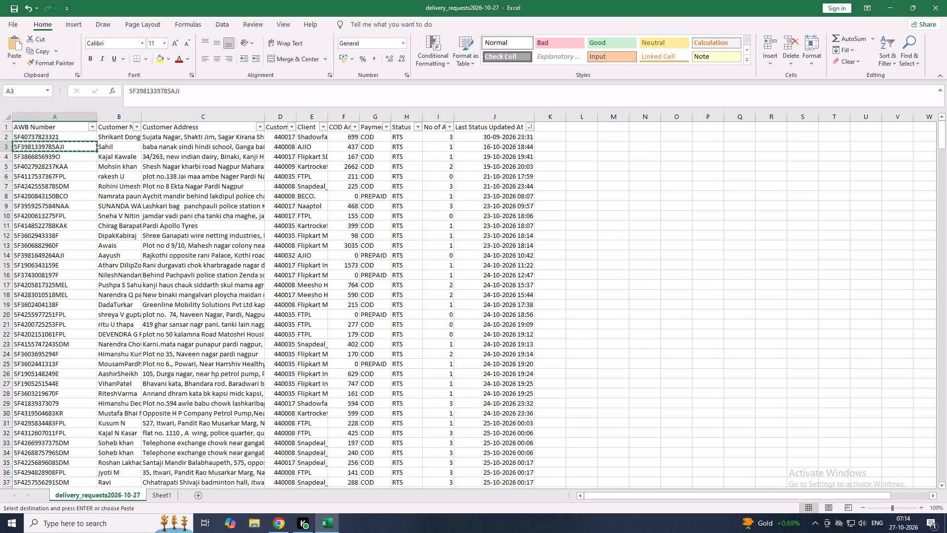
key("alt+Tab")
key("alt+Tab")
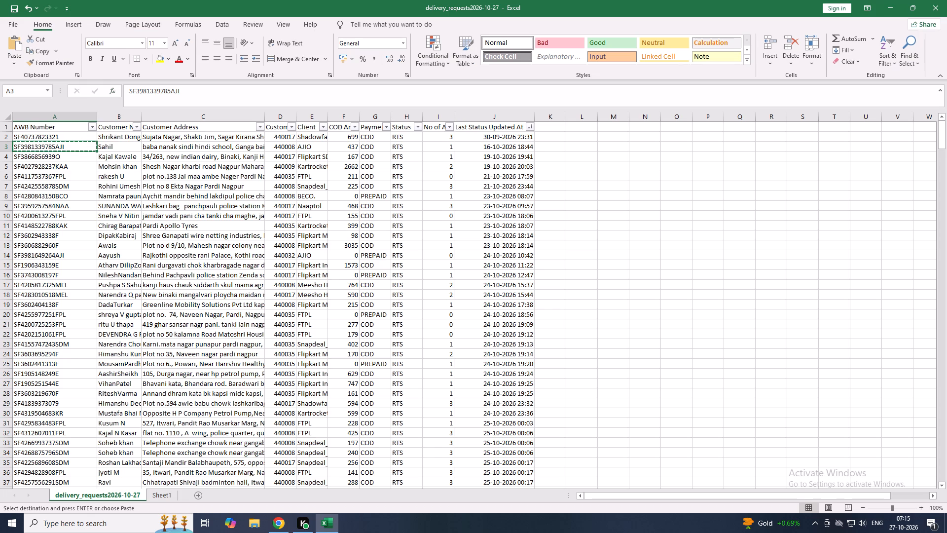
key("alt+Tab")
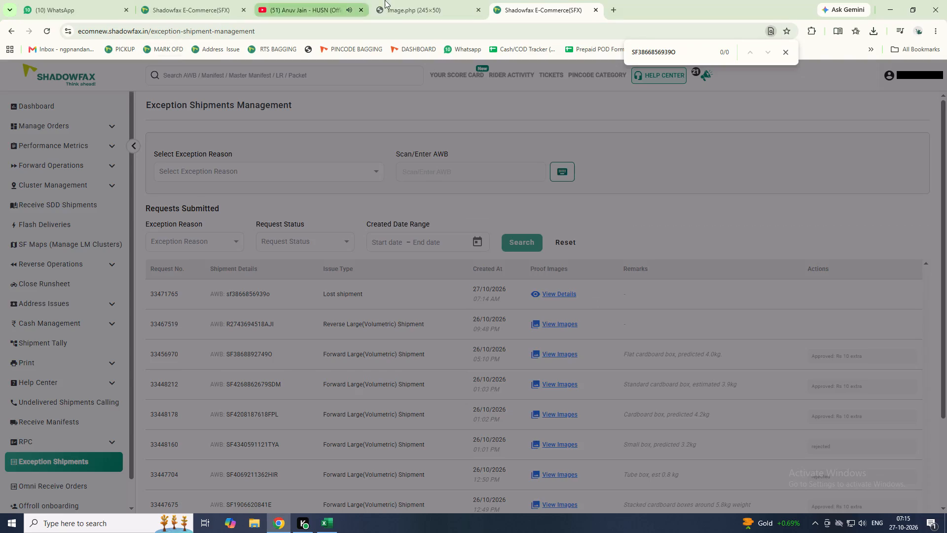
left_click(394, 0)
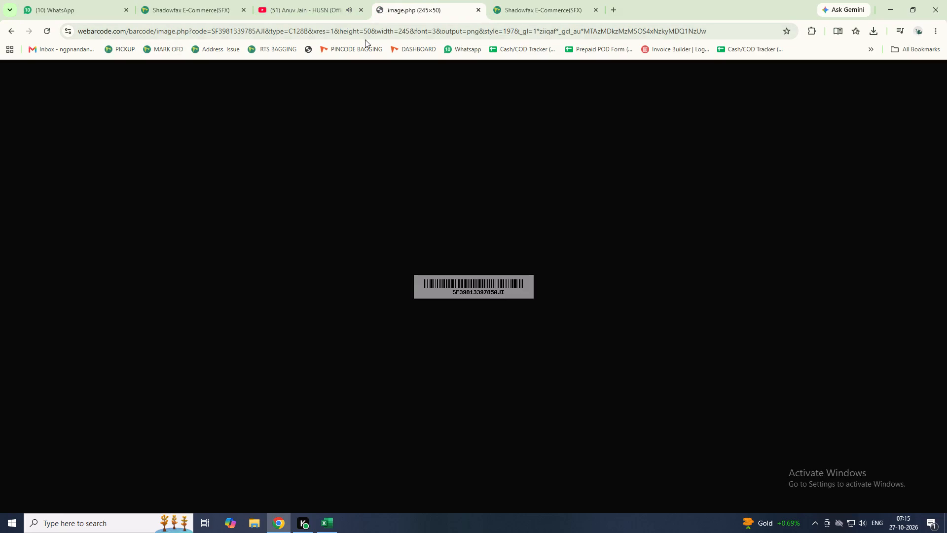
key("alt+Tab")
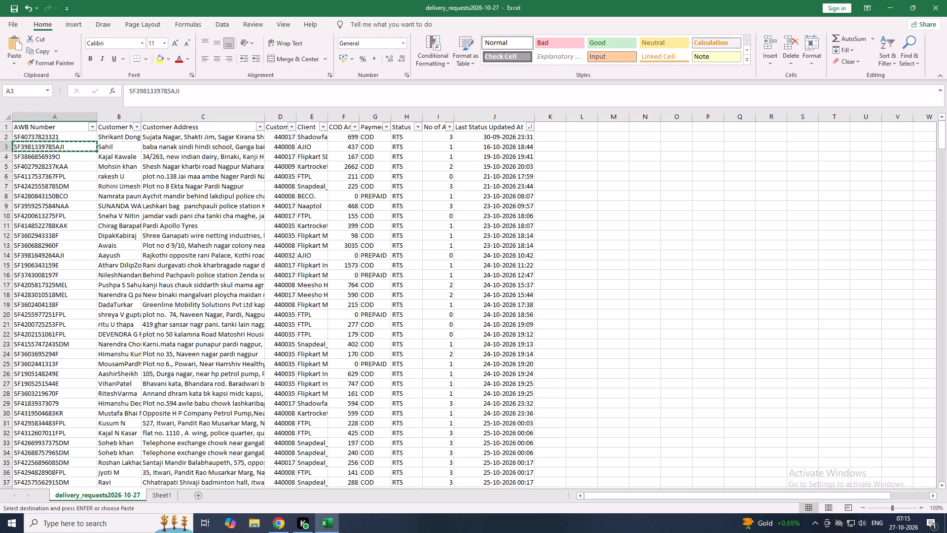
left_click(0, 148)
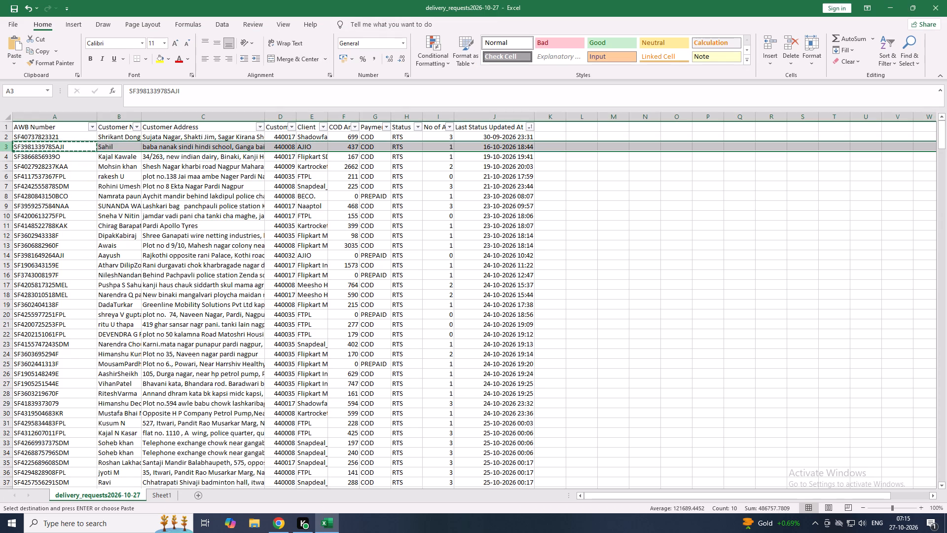
key("ctrl+minus")
left_click(36, 157)
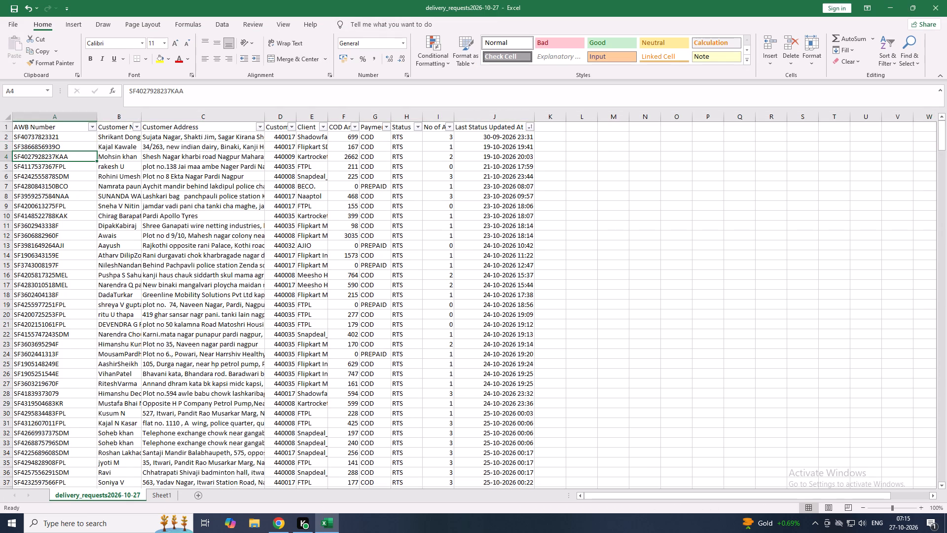
key("ctrl+c")
left_click(33, 166)
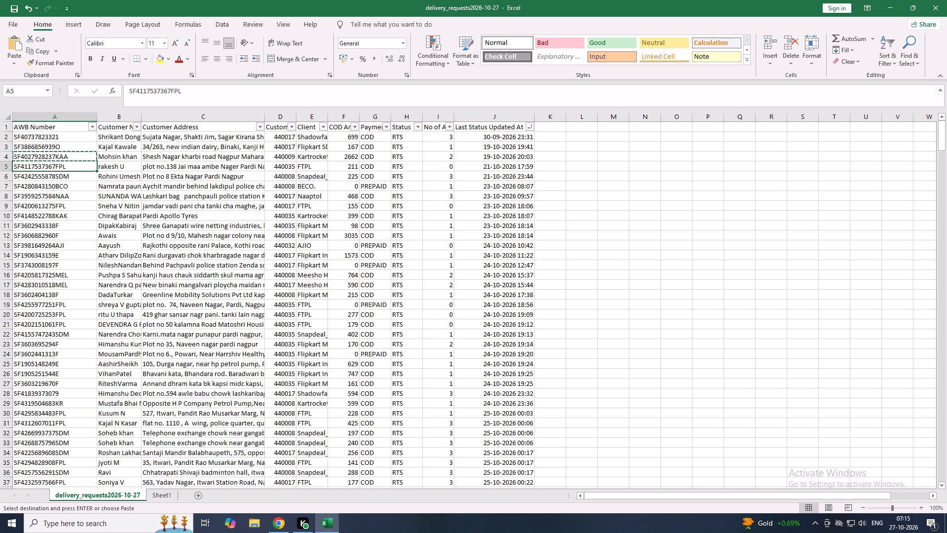
left_click(6, 163)
left_click(3, 166)
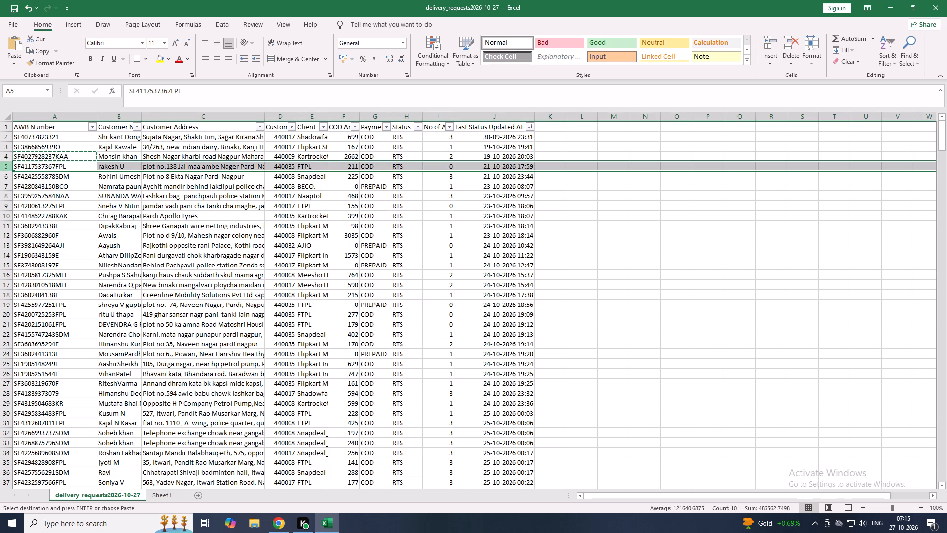
left_click(22, 165)
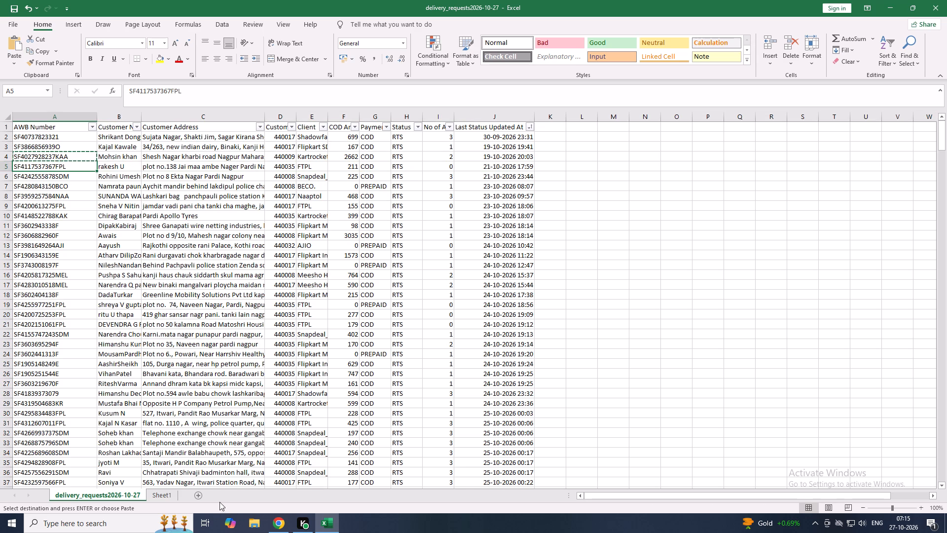
key("ctrl+c")
left_click(279, 521)
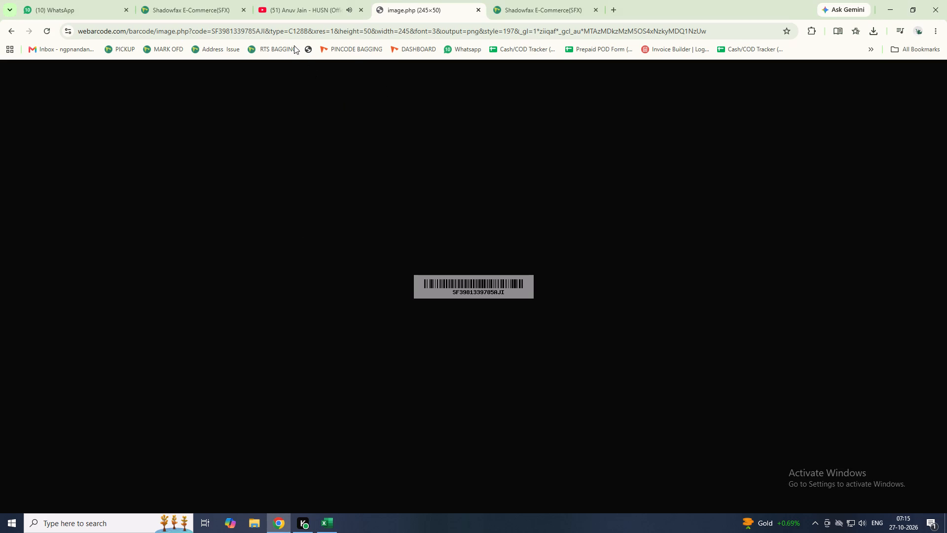
double_click(249, 31)
key("ctrl+v")
key("Return")
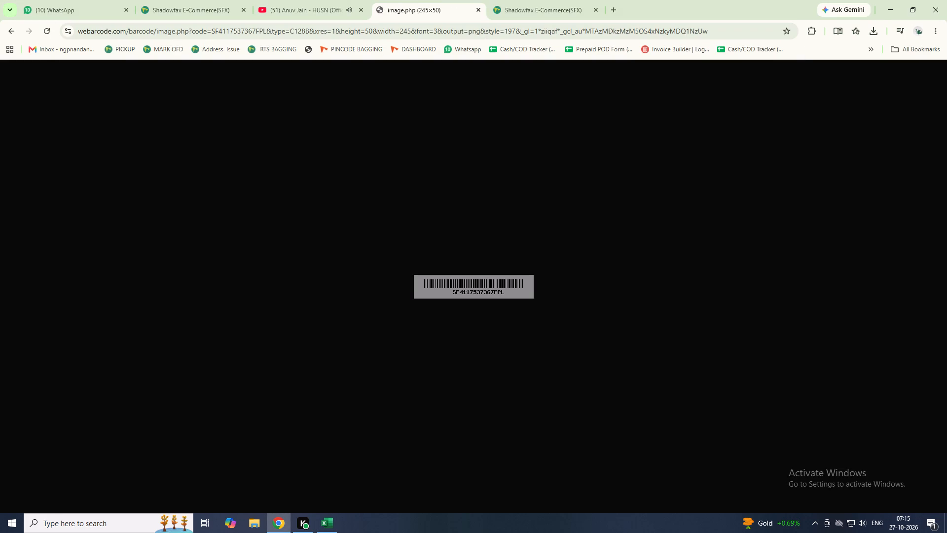
key("ctrl+p")
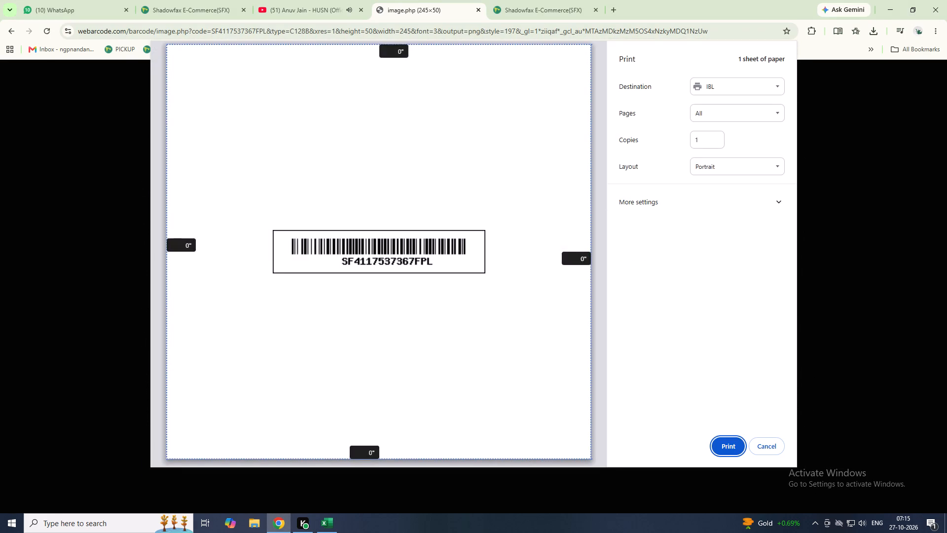
key("Return")
key("alt+Tab")
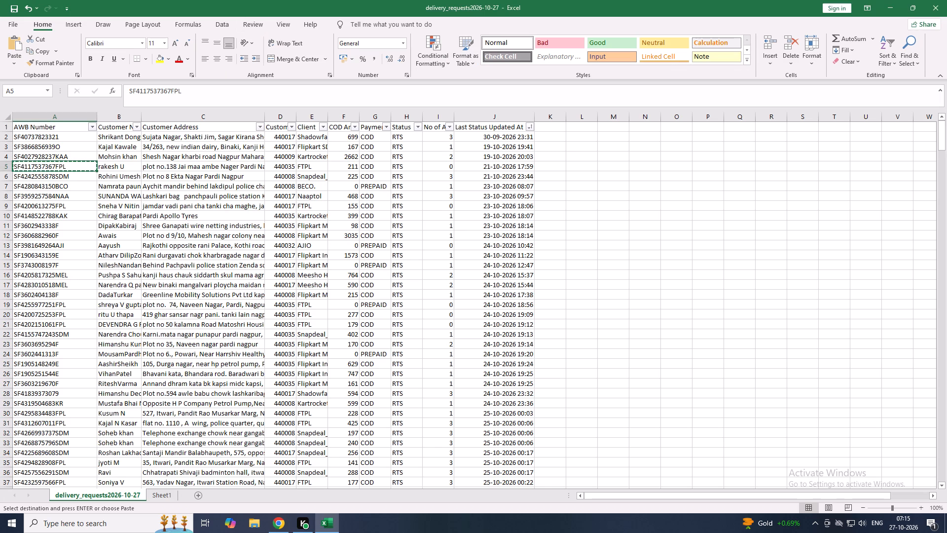
left_click(0, 171)
left_click(0, 169)
left_click(0, 167)
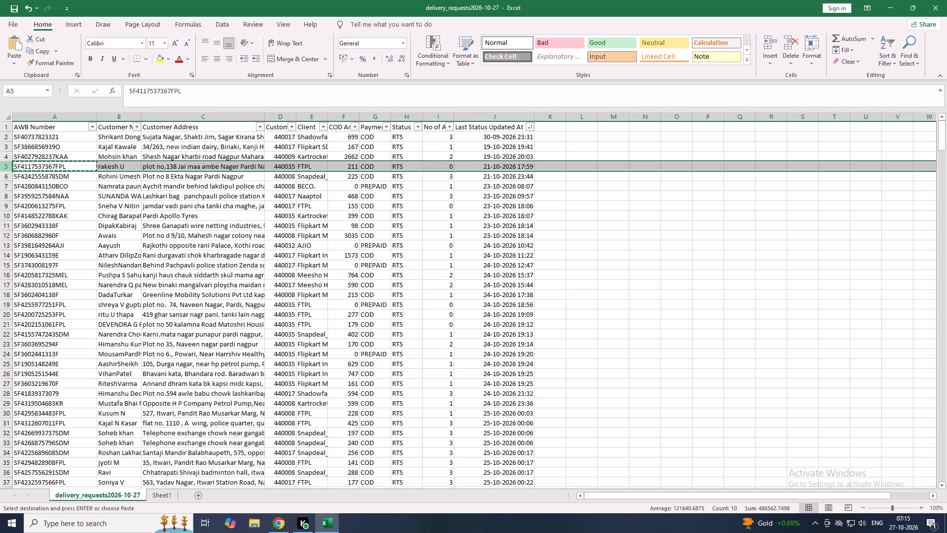
key("ctrl+minus")
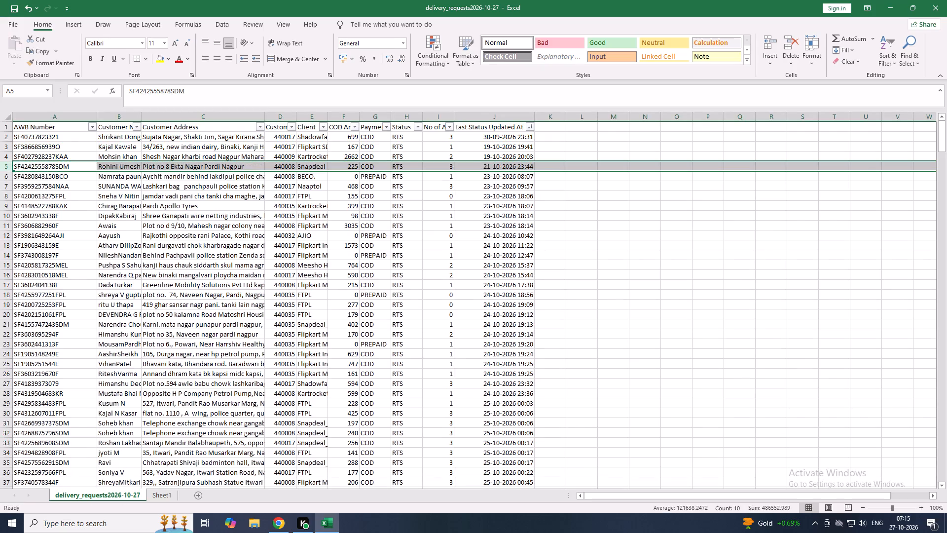
left_click(24, 168)
key("ctrl+c")
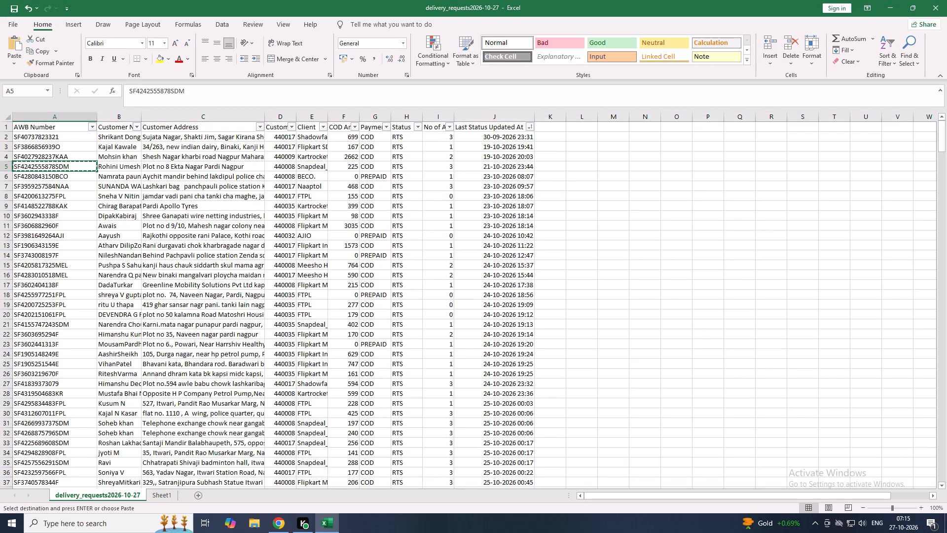
key("alt+Tab")
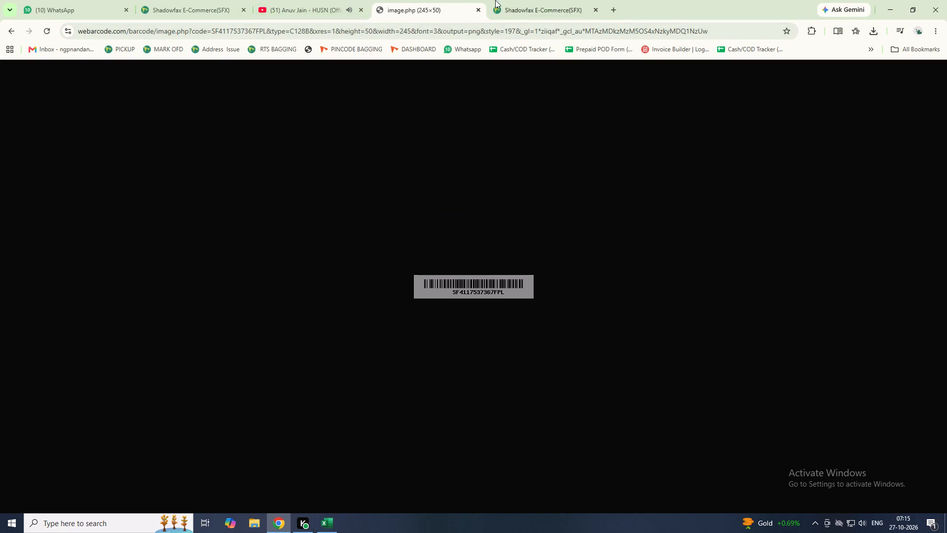
left_click(515, 0)
left_click(184, 0)
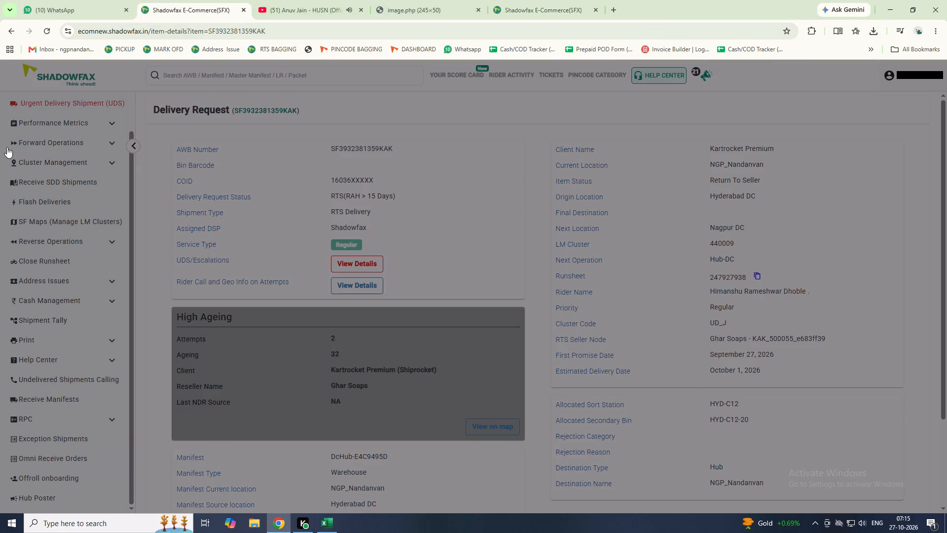
scroll(15, 138, "up", 4)
left_click(19, 140)
left_click(450, 147)
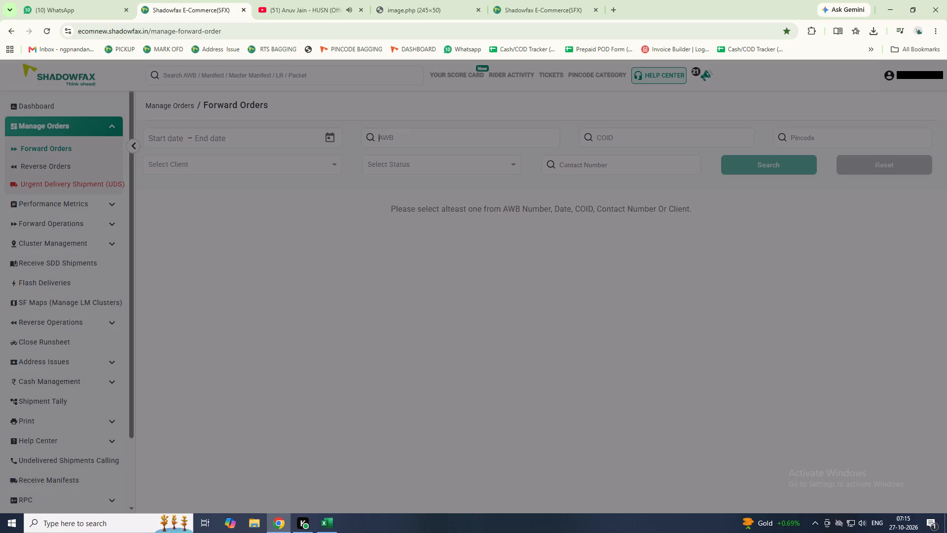
key("ctrl+v")
key("Return")
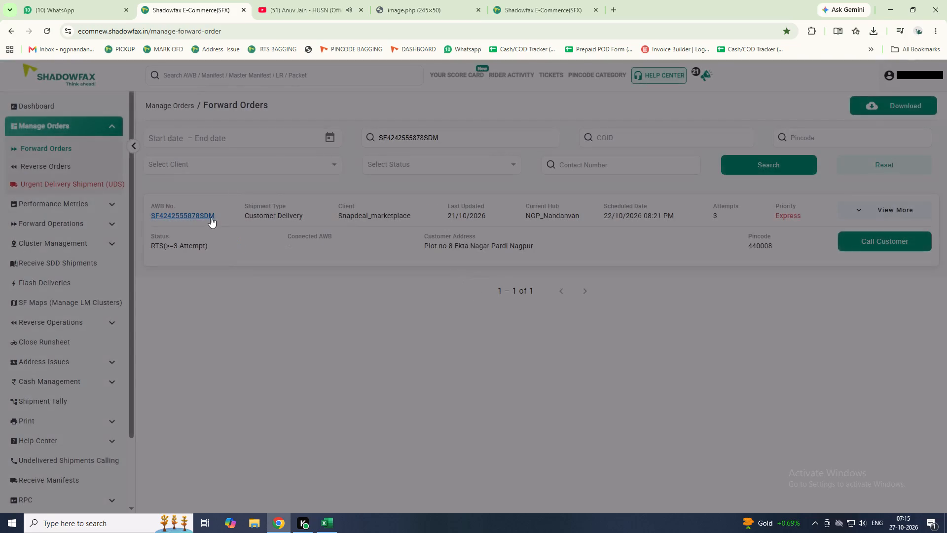
left_click(211, 217)
left_click(419, 0)
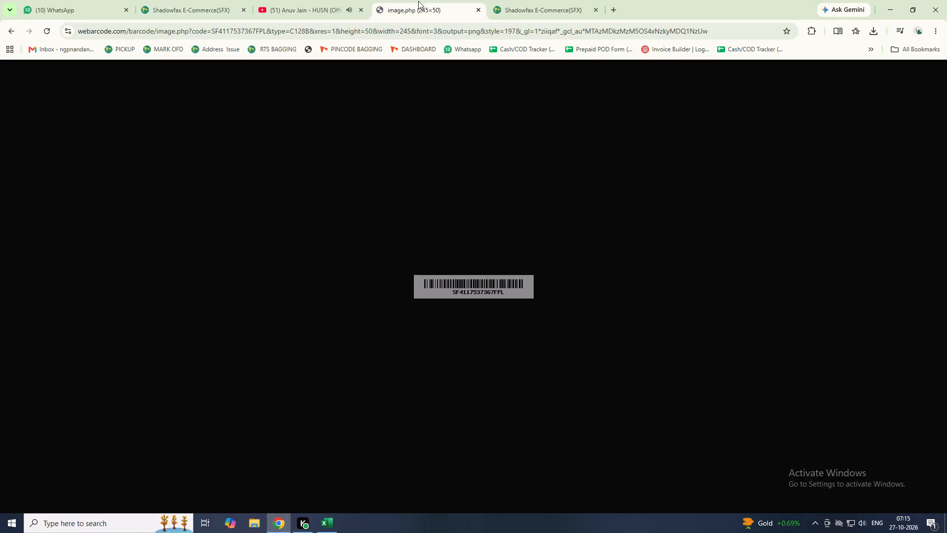
left_click(483, 0)
left_click(515, 0)
left_click(167, 242)
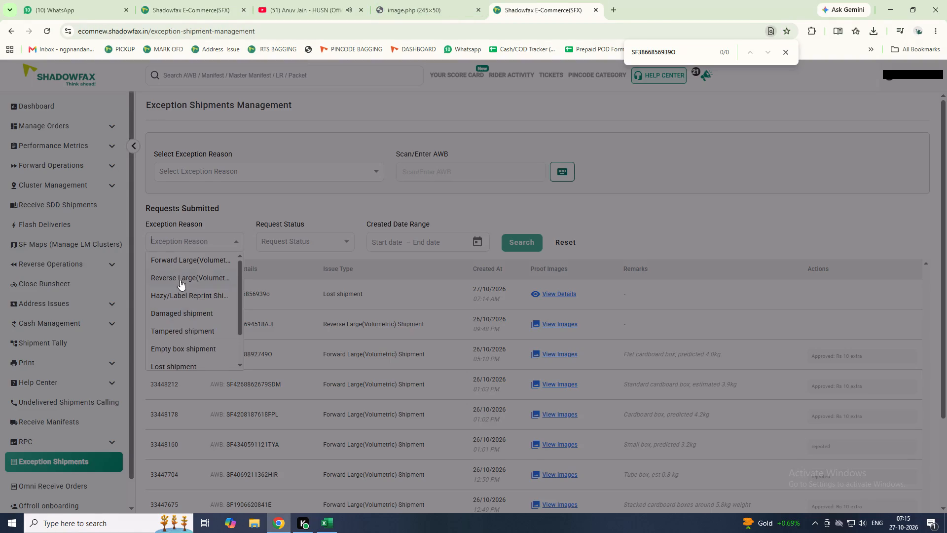
left_click(188, 365)
left_click(536, 243)
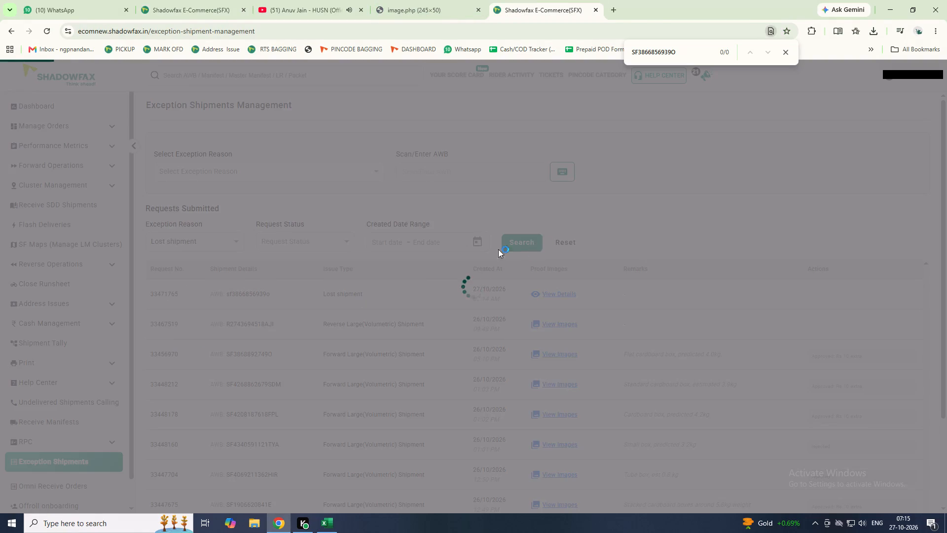
key("ctrl+f")
key("ctrl+v")
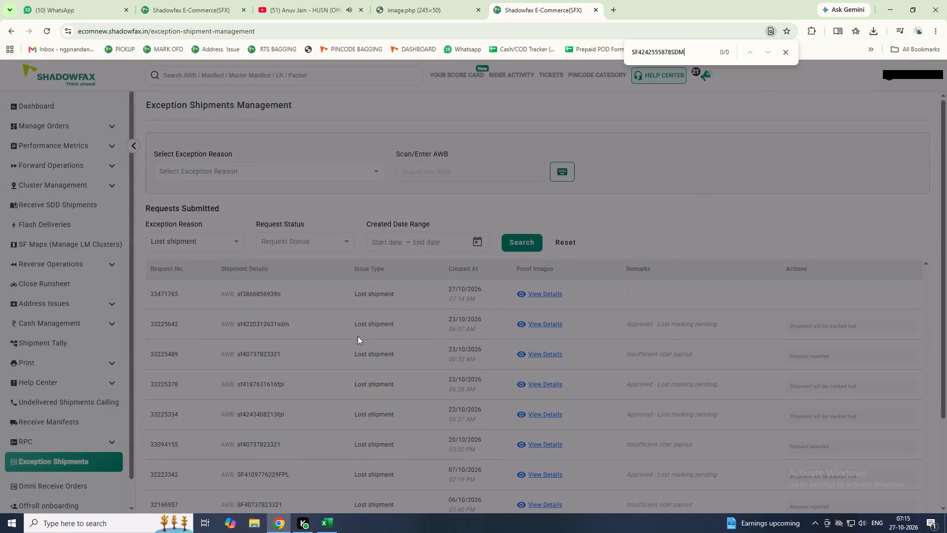
double_click(274, 323)
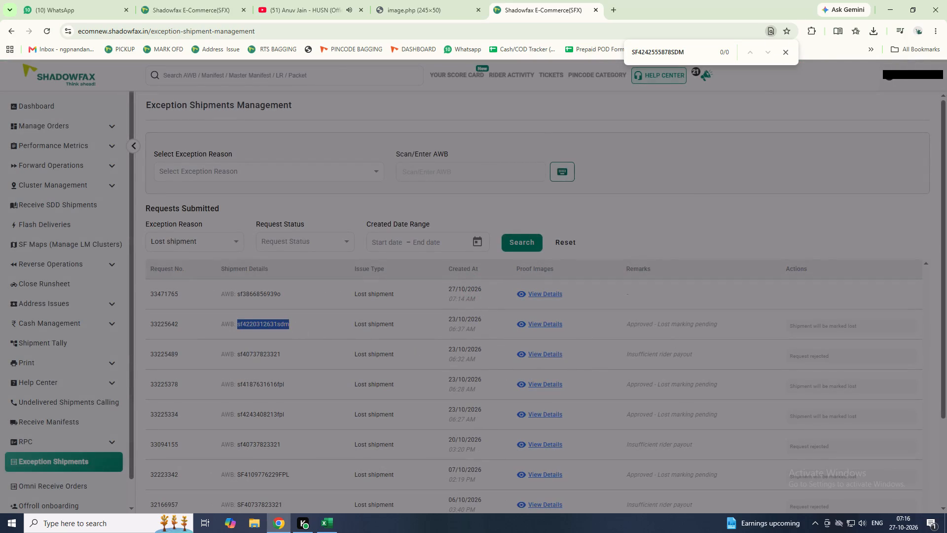
key("ctrl+f")
key("ctrl+x")
key("ctrl+f")
key("ctrl+x")
left_click(197, 72)
key("ctrl+v")
key("Return")
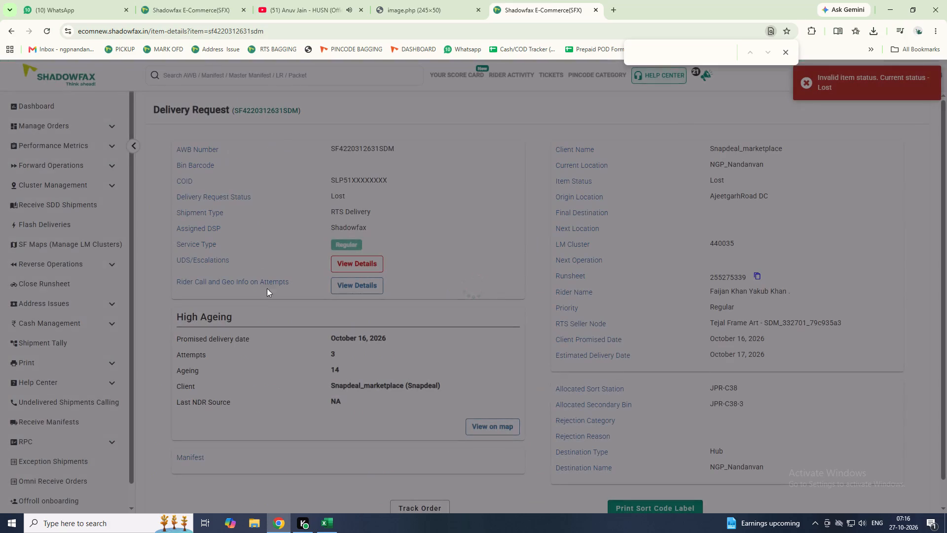
scroll(343, 331, "down", 4)
scroll(387, 362, "up", 5)
key("alt+Tab")
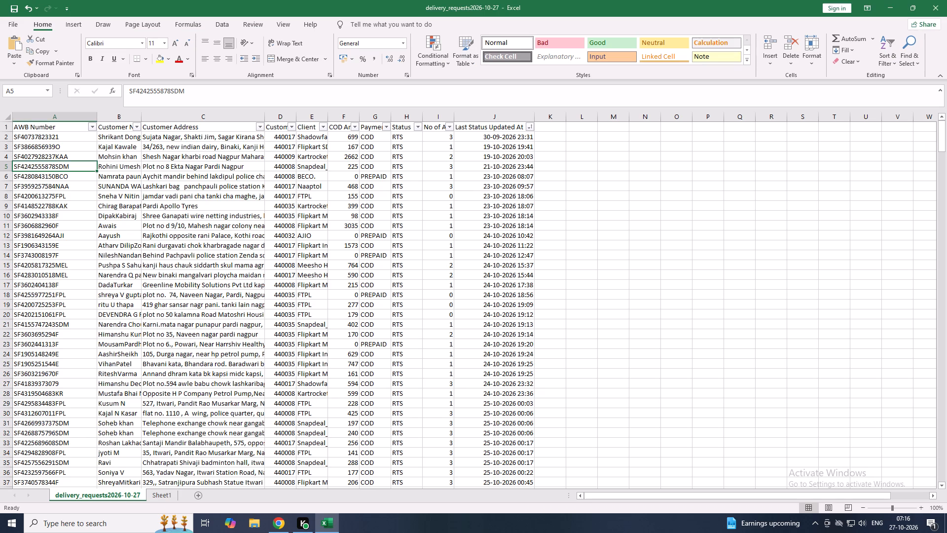
left_click(13, 171)
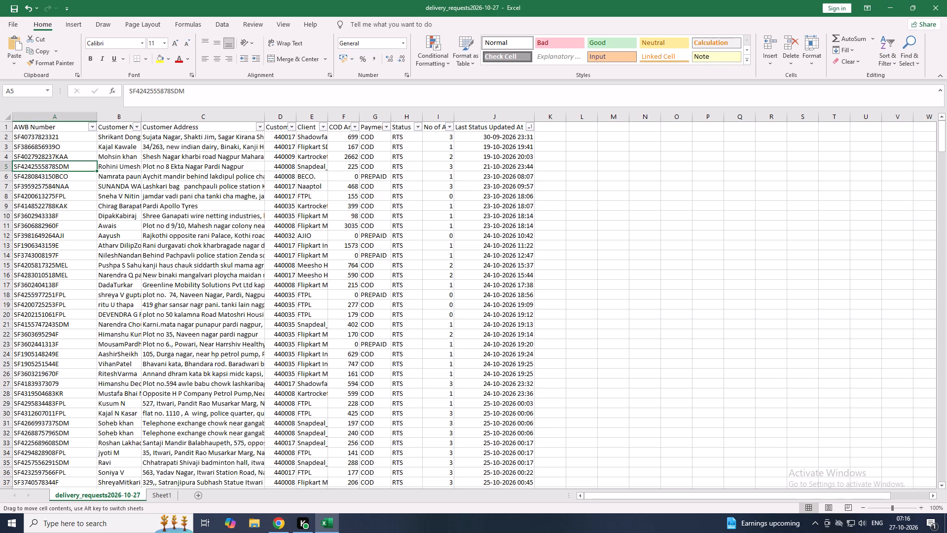
left_click(39, 182)
left_click(45, 168)
key("ctrl+c")
key("alt+Tab")
left_click(169, 83)
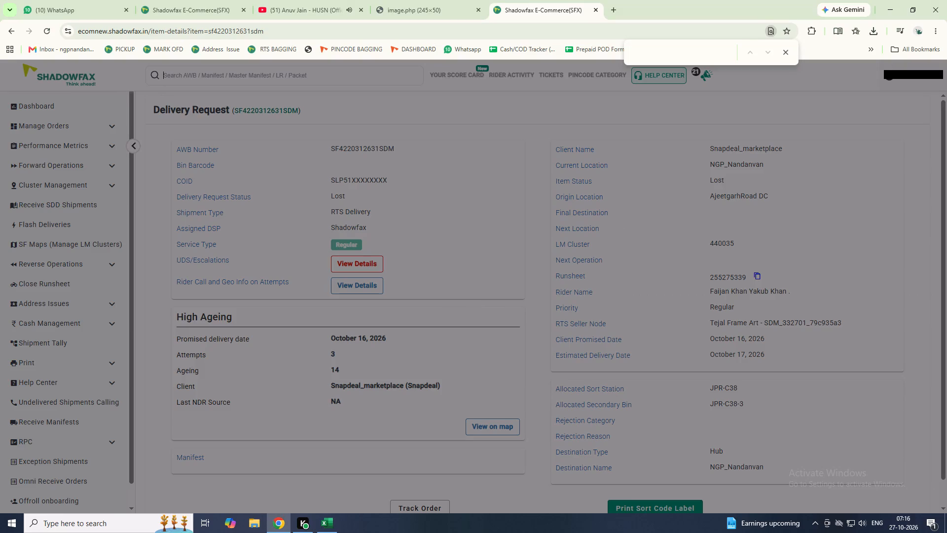
key("ctrl+v")
key("Return")
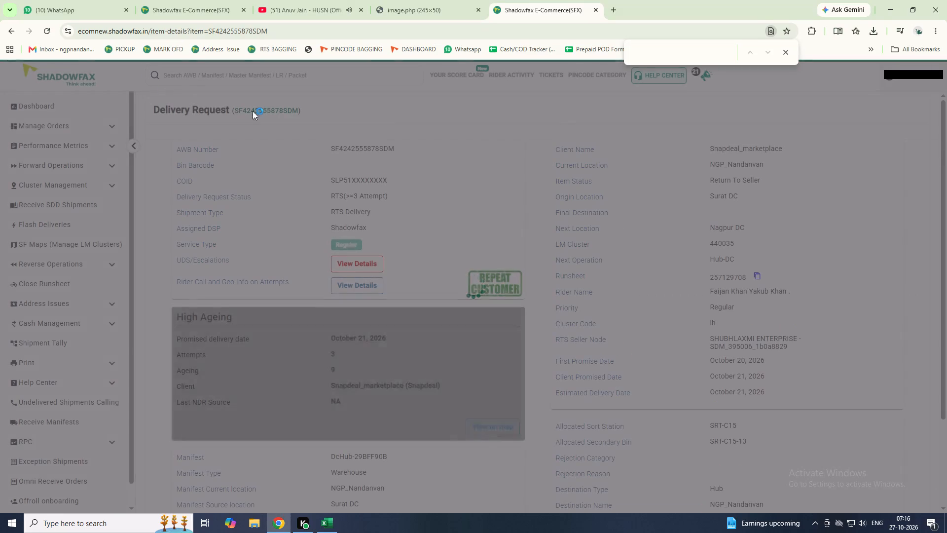
scroll(368, 314, "down", 3)
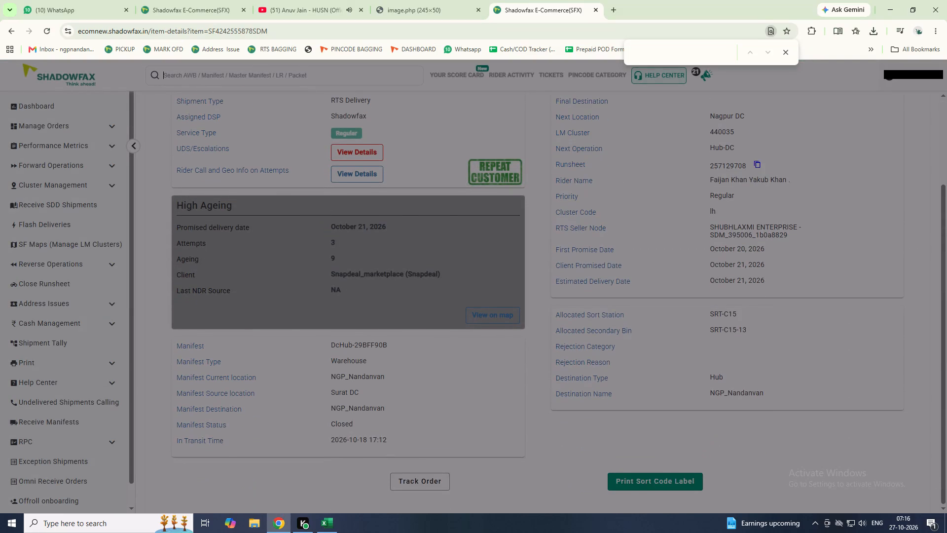
left_click(413, 474)
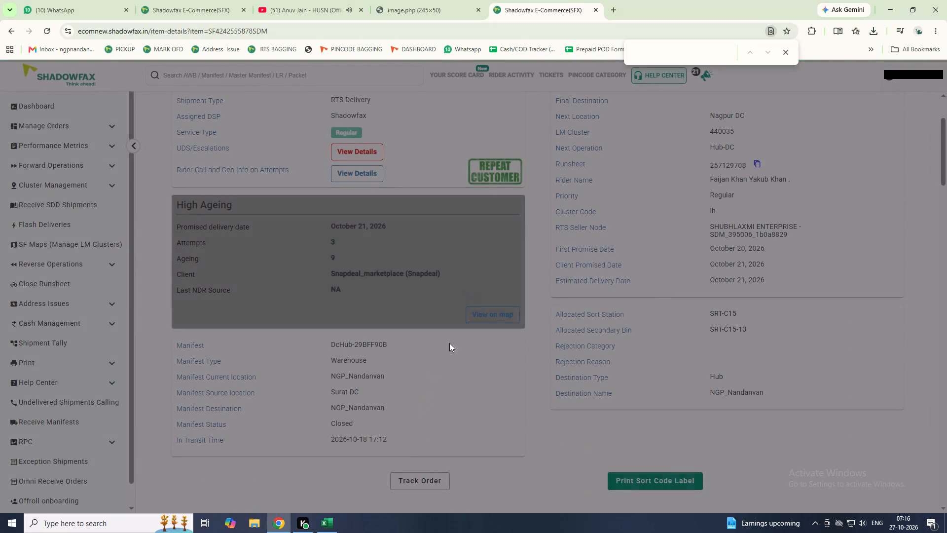
left_click(610, 4)
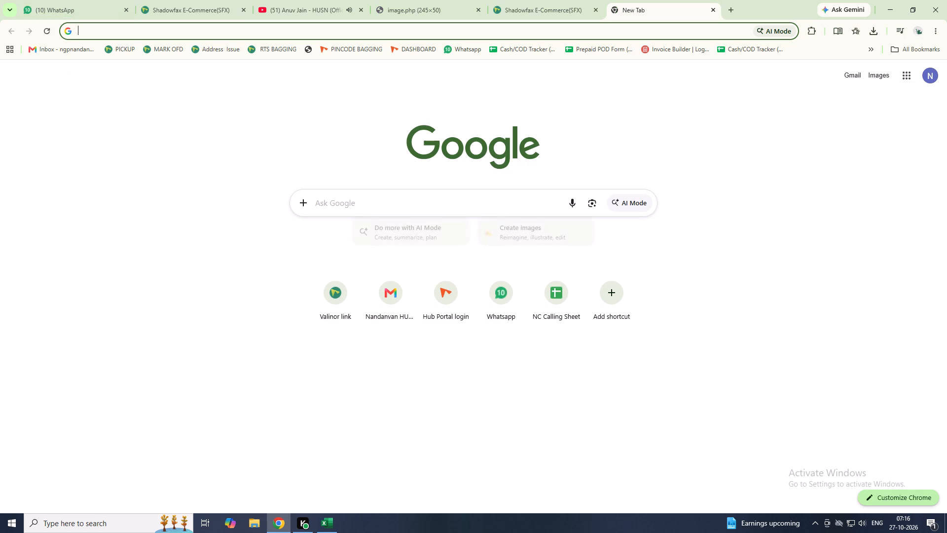
left_click(220, 53)
key("alt+Tab")
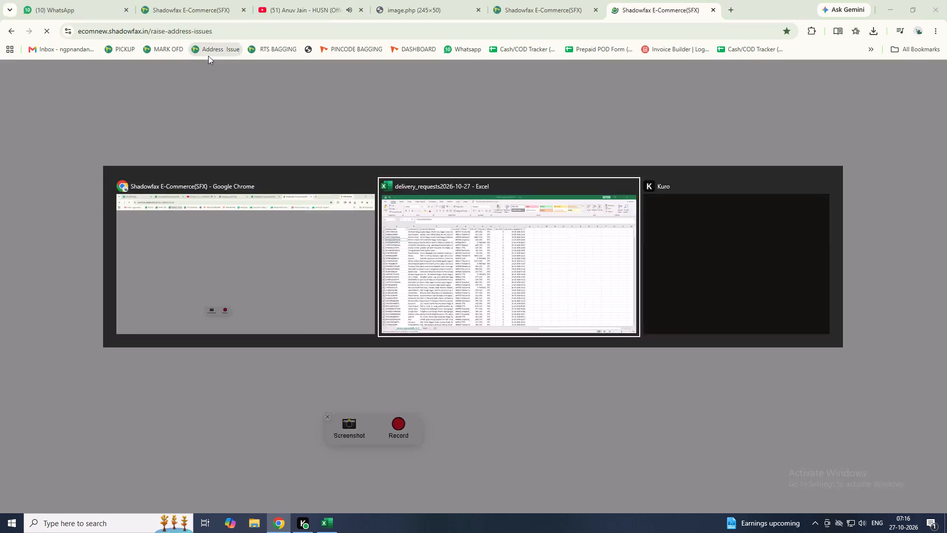
left_click(80, 177)
left_click(76, 173)
left_click(74, 166)
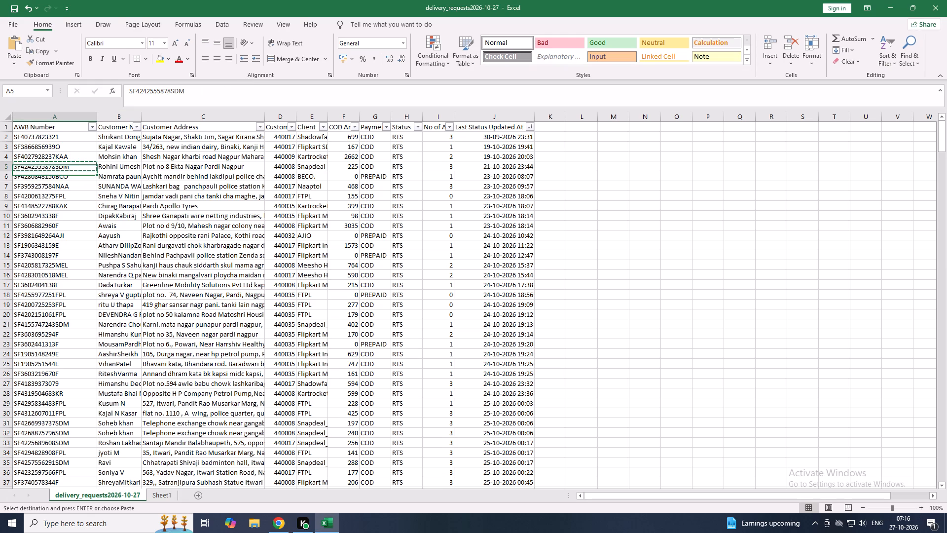
key("ctrl+c")
key("alt+Tab")
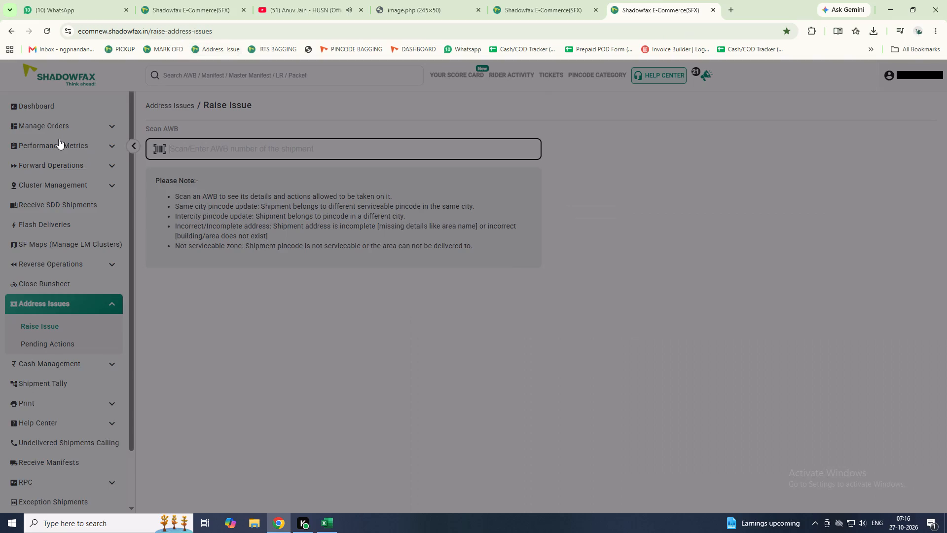
left_click(50, 128)
left_click(43, 142)
left_click(387, 134)
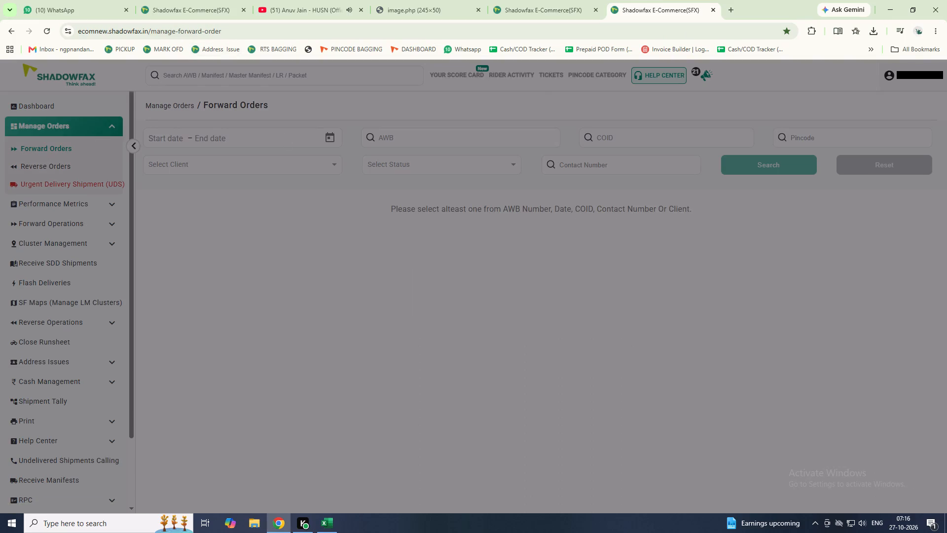
key("ctrl+v")
key("Return")
key("alt+Tab")
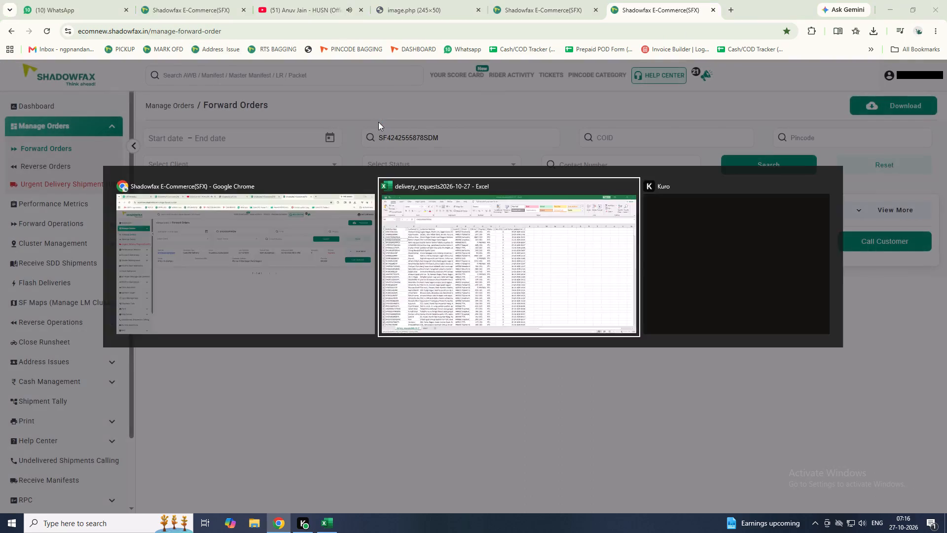
left_click(62, 184)
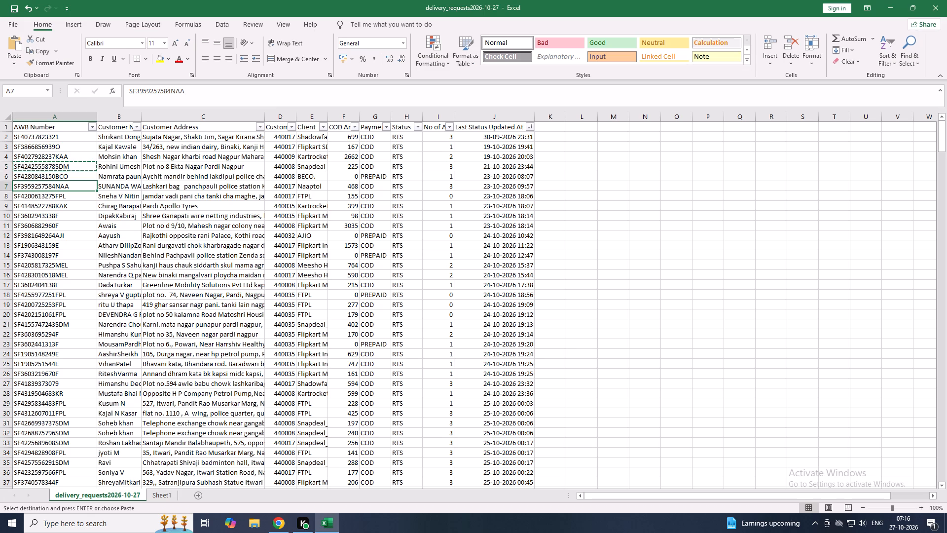
left_click(51, 164)
key("ctrl+c")
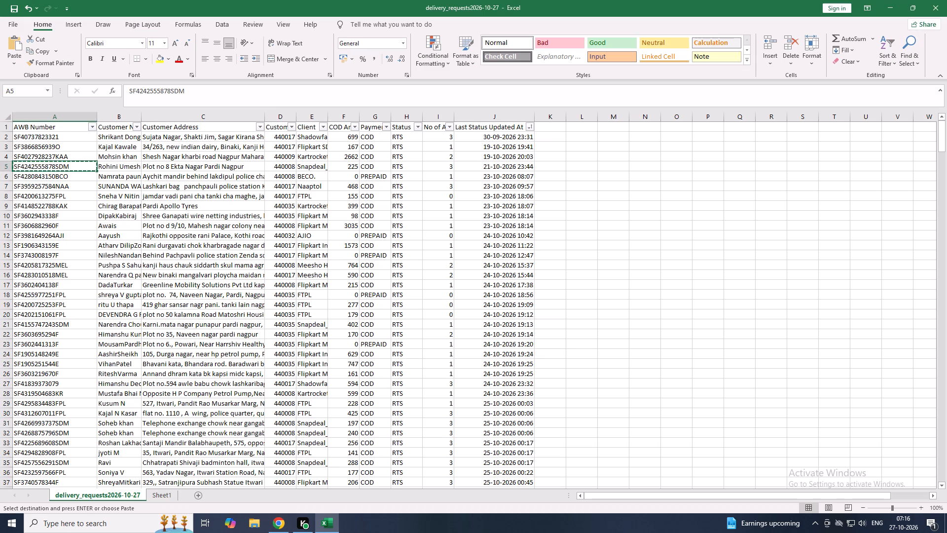
key("alt+Tab")
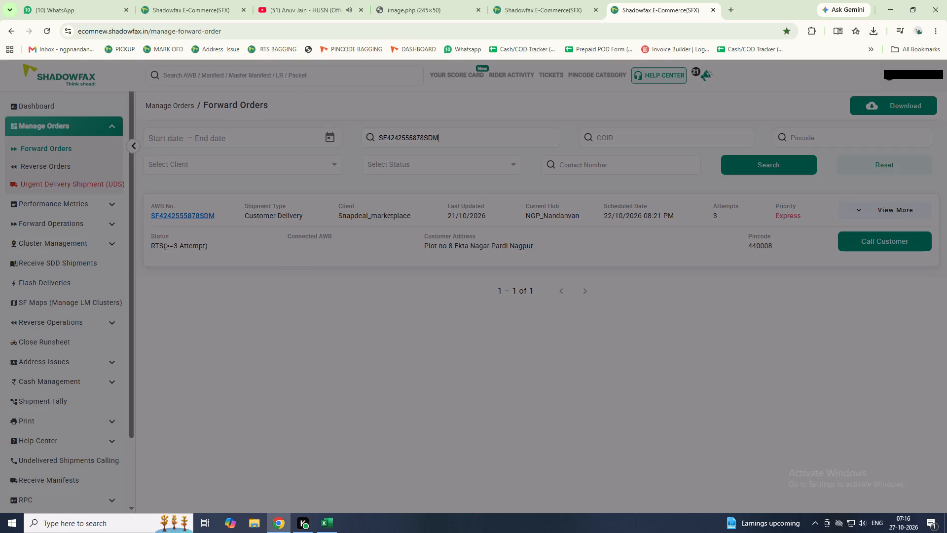
left_click(572, 0)
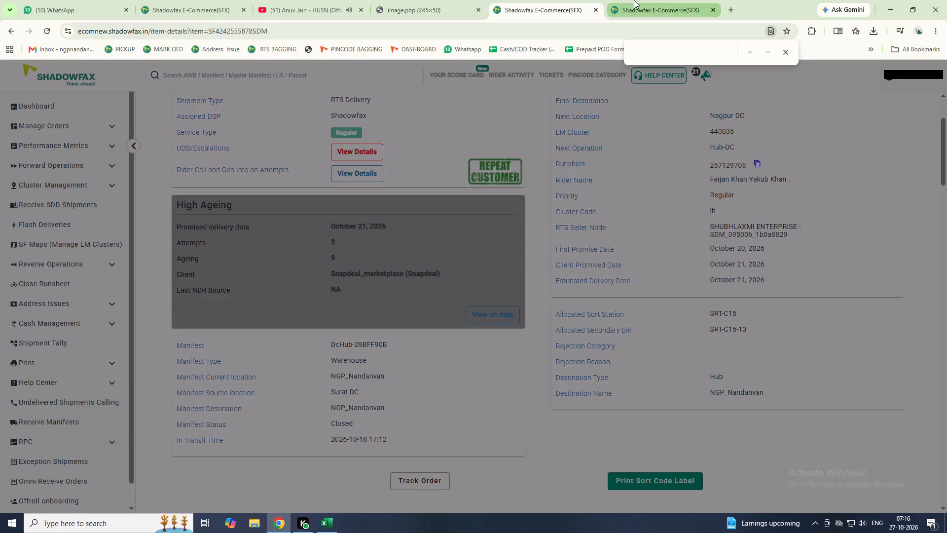
scroll(5, 358, "down", 3)
left_click(24, 436)
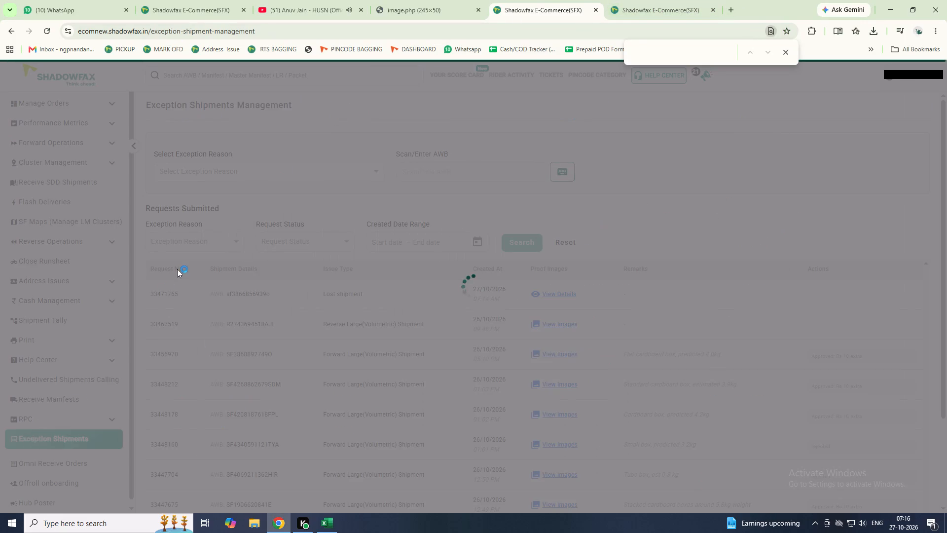
left_click(228, 185)
left_click(197, 231)
left_click(200, 236)
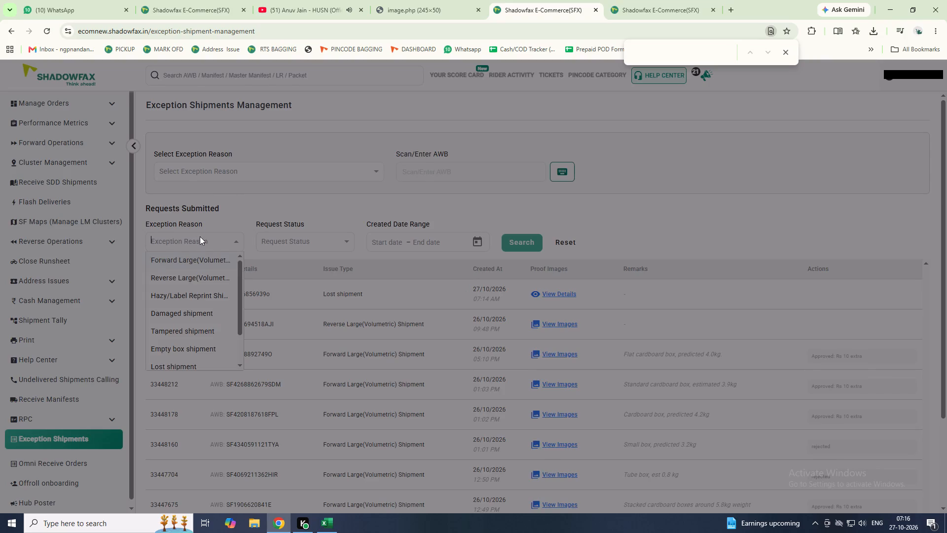
left_click(182, 363)
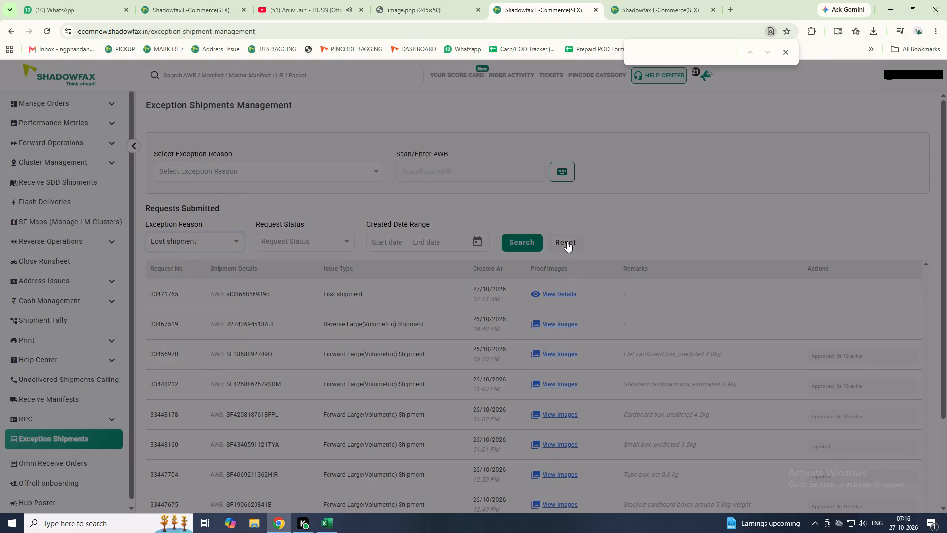
left_click(530, 230)
left_click(525, 236)
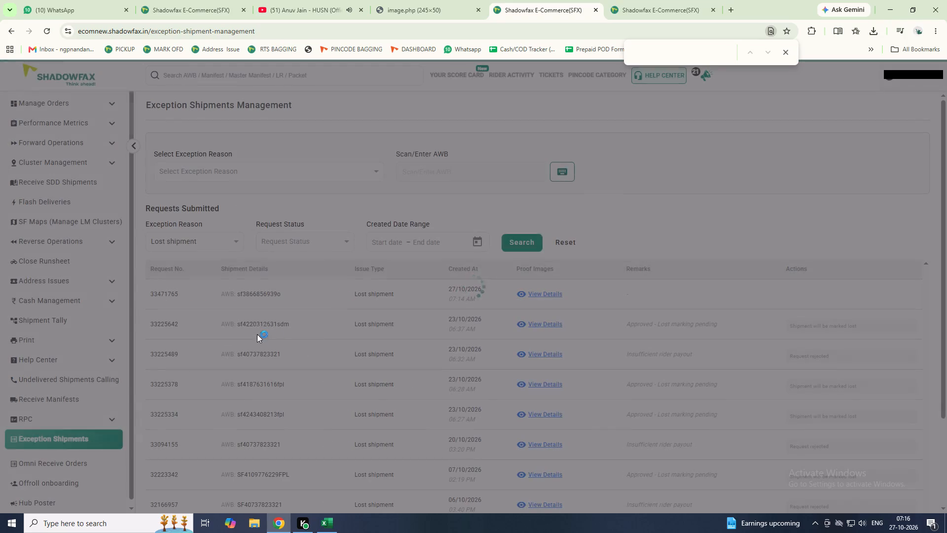
double_click(258, 327)
key("ctrl+f")
key("ctrl+x")
key("ctrl+f")
key("ctrl+x")
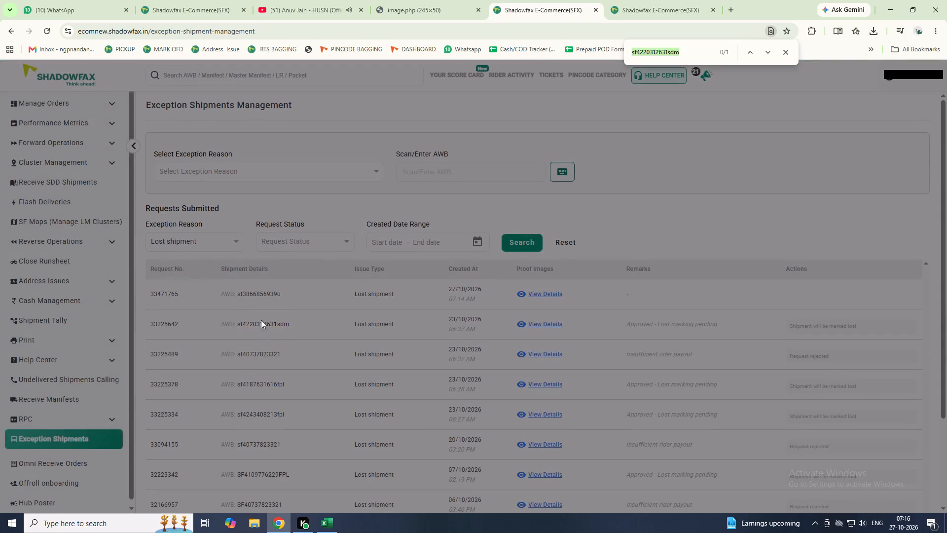
left_click(666, 0)
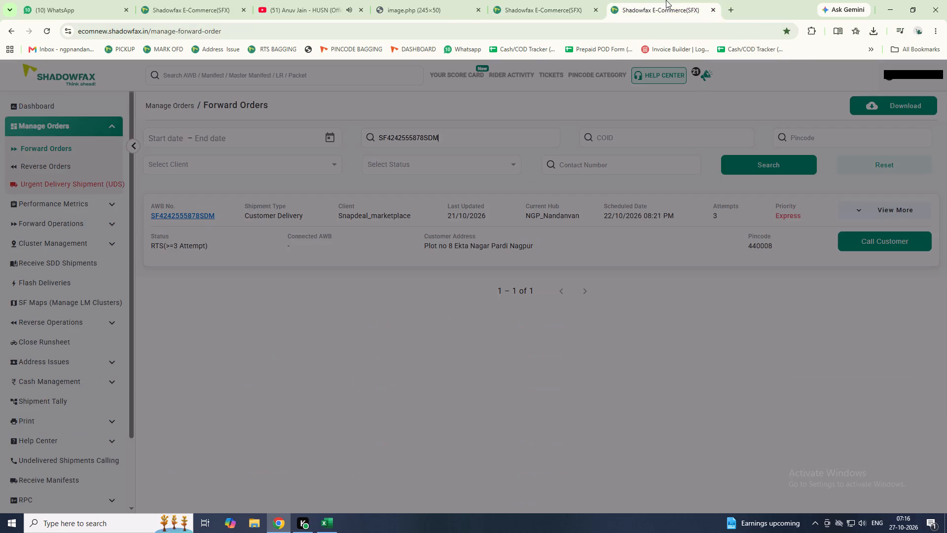
key("ctrl+a")
key("ctrl+v")
key("Return")
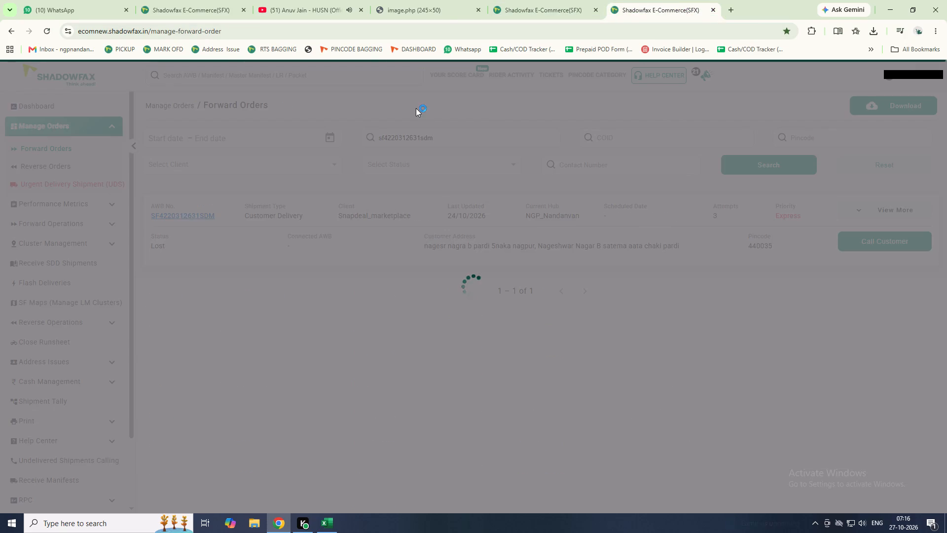
left_click_drag(410, 244, 470, 252)
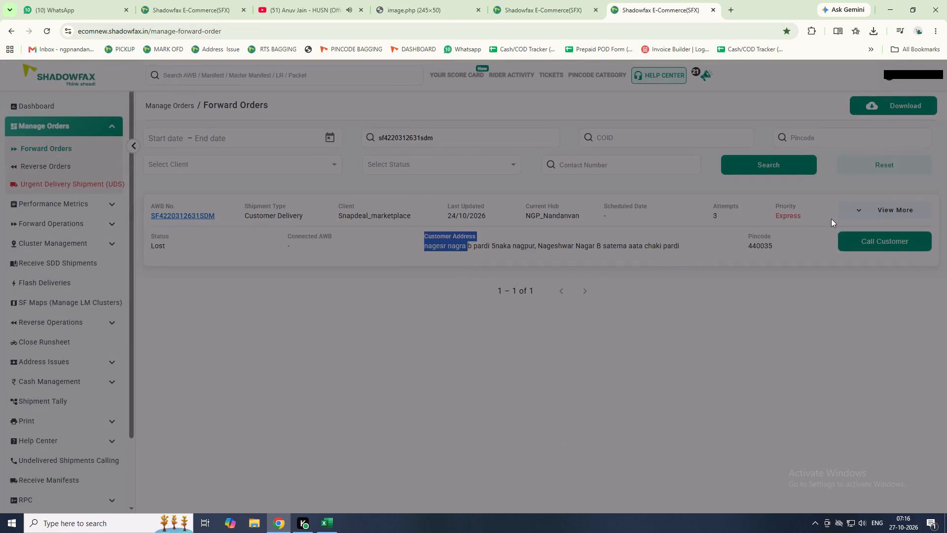
key("alt+Tab")
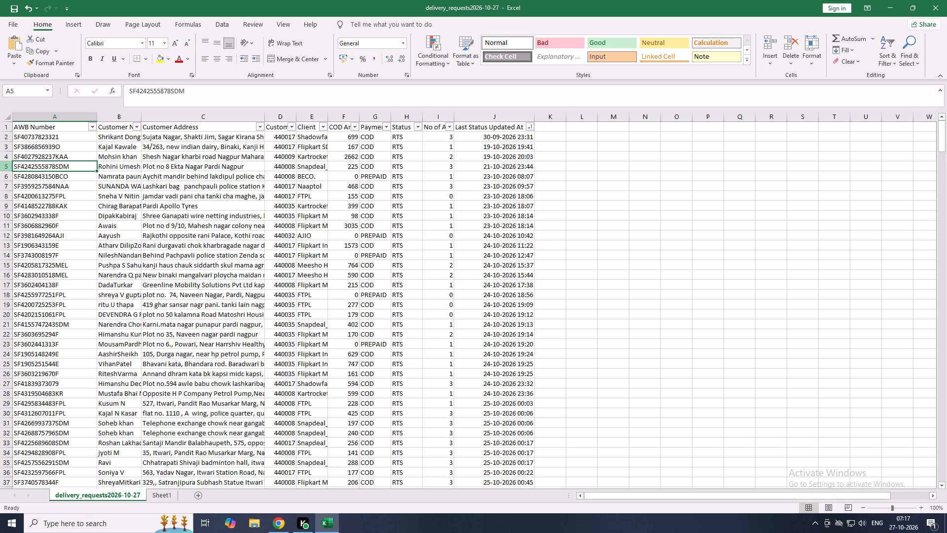
left_click(37, 179)
left_click(11, 177)
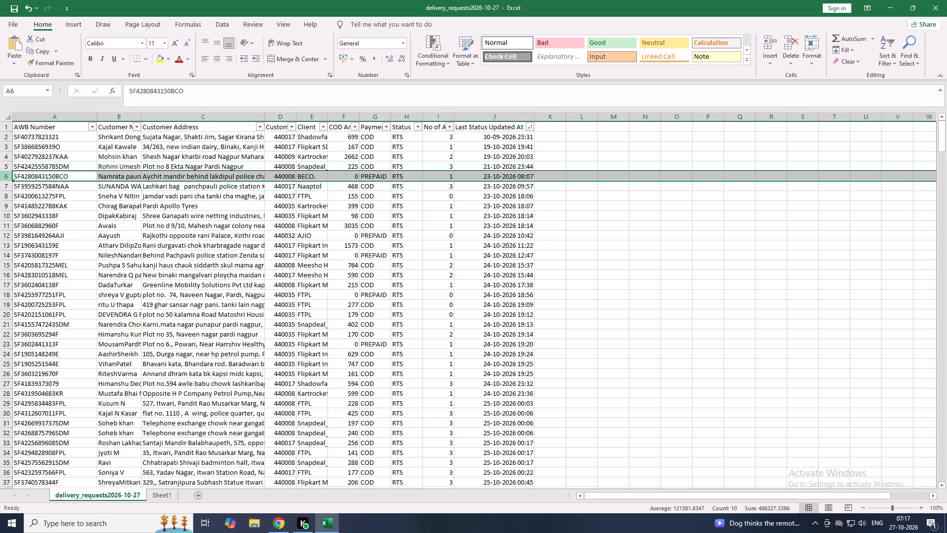
left_click(28, 177)
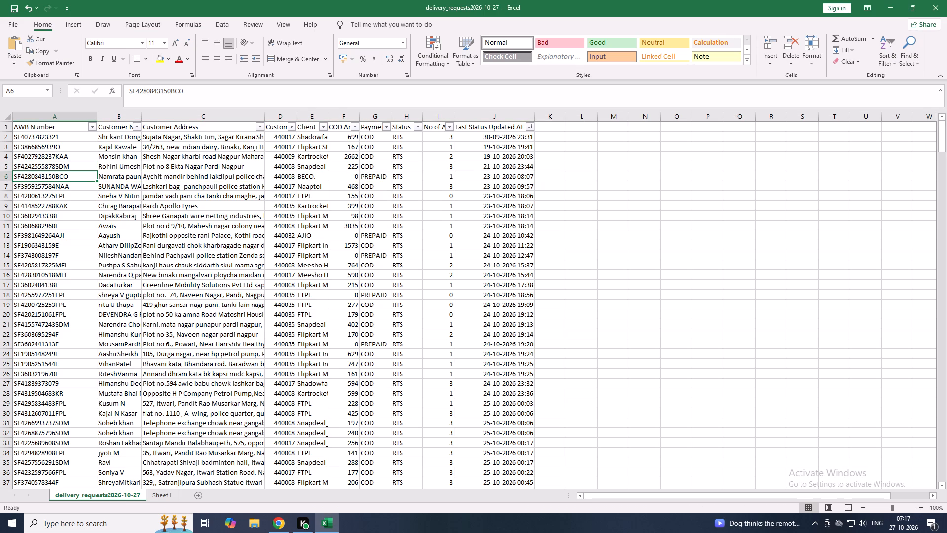
key("ctrl+c")
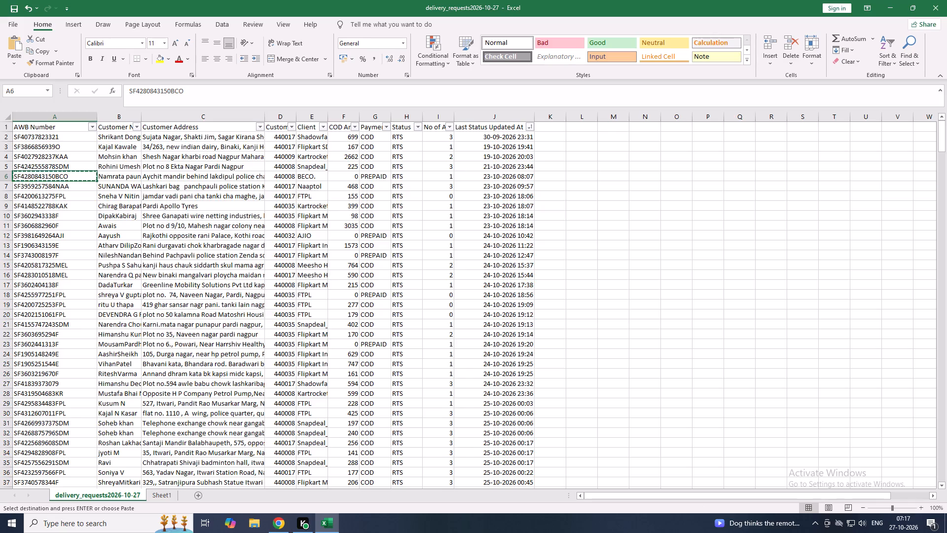
key("alt+Tab")
double_click(405, 0)
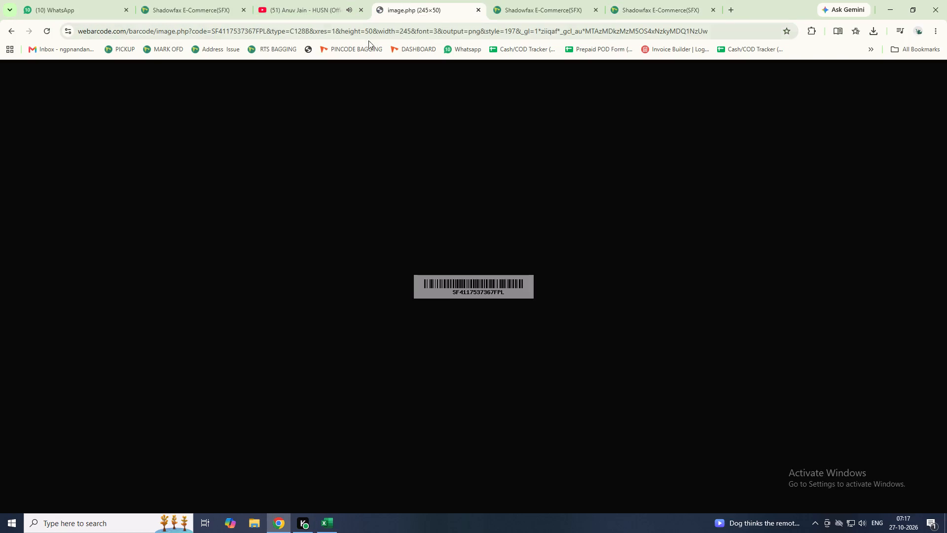
left_click(261, 35)
double_click(244, 34)
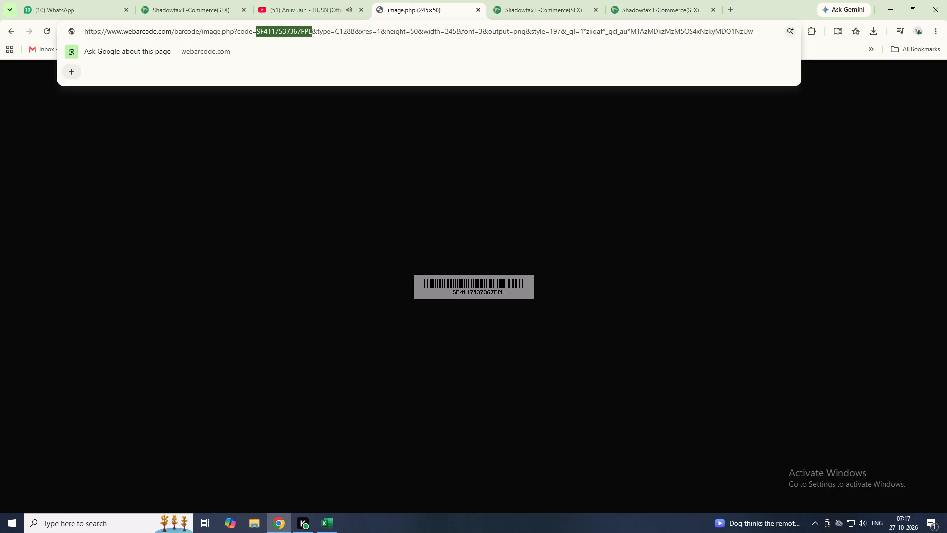
key("ctrl+v")
key("Return")
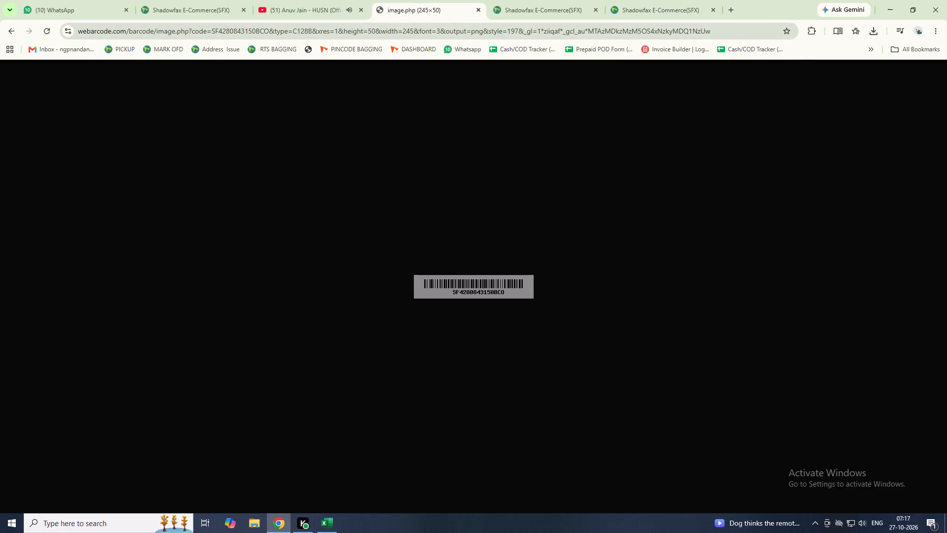
key("ctrl+p")
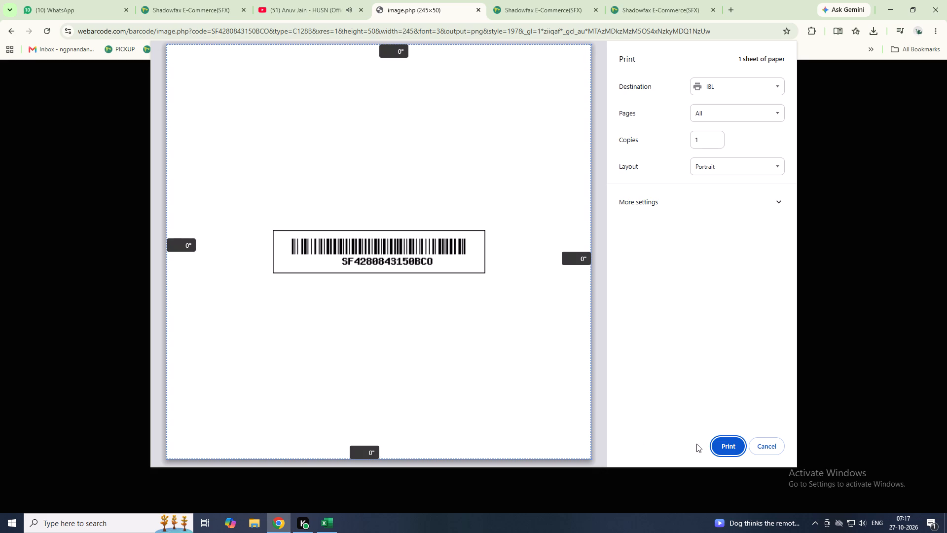
left_click(728, 452)
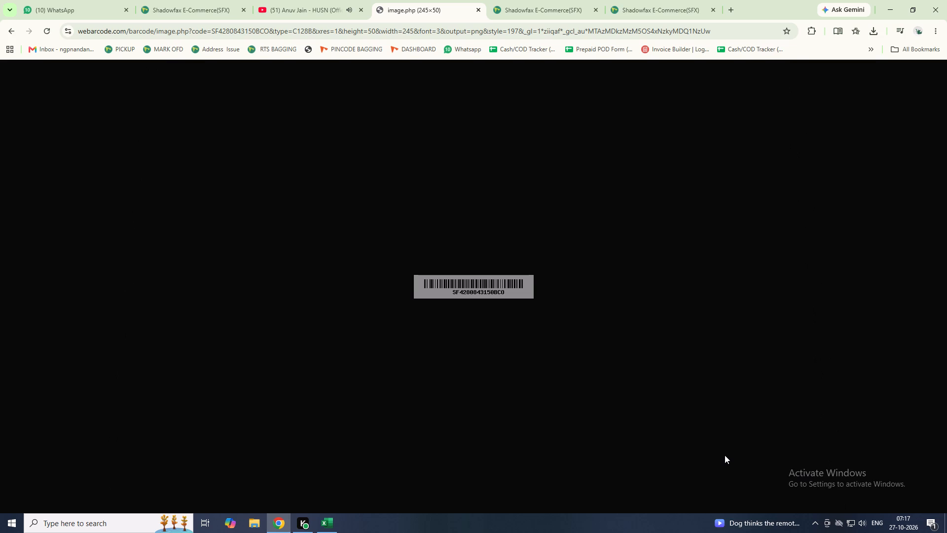
key("alt+Tab")
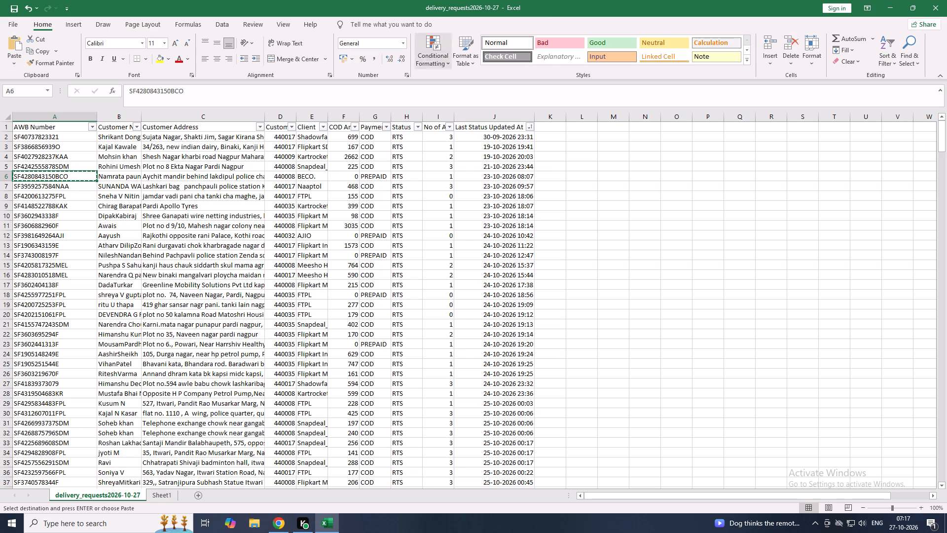
left_click(0, 179)
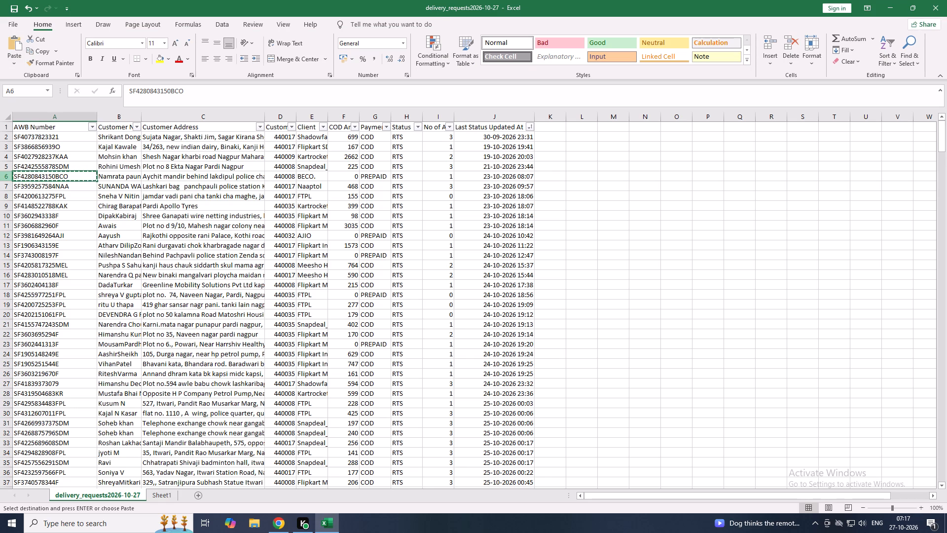
left_click(0, 176)
key("ctrl+minus")
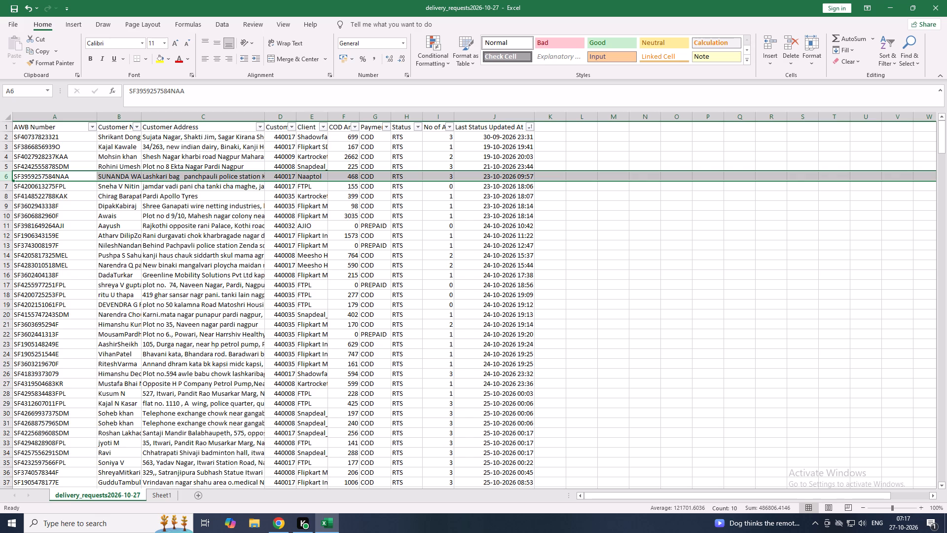
scroll(139, 243, "down", 3)
scroll(353, 328, "up", 3)
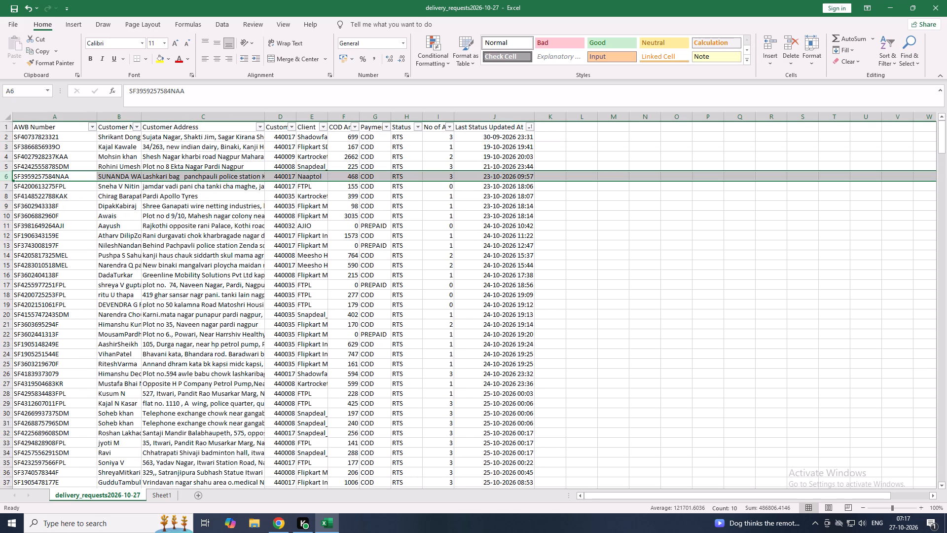
left_click(508, 392)
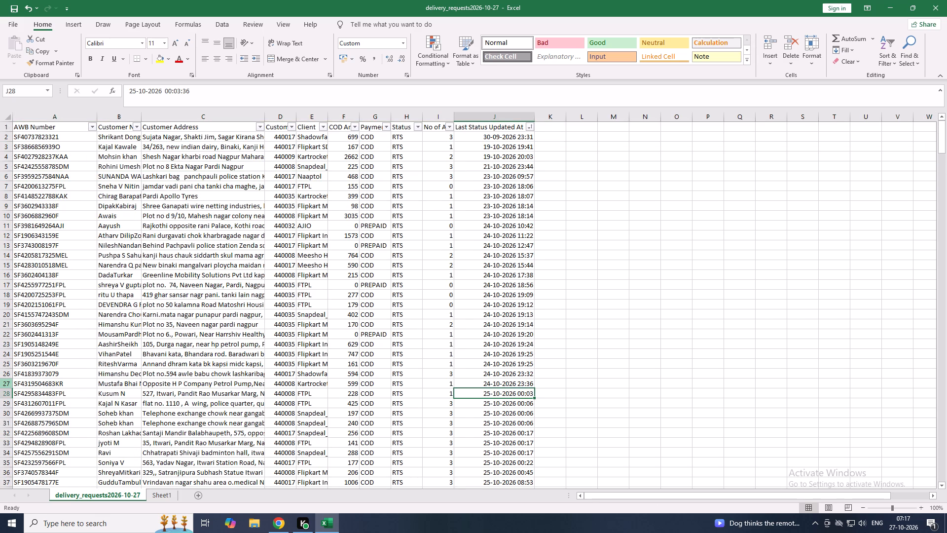
left_click(1, 392)
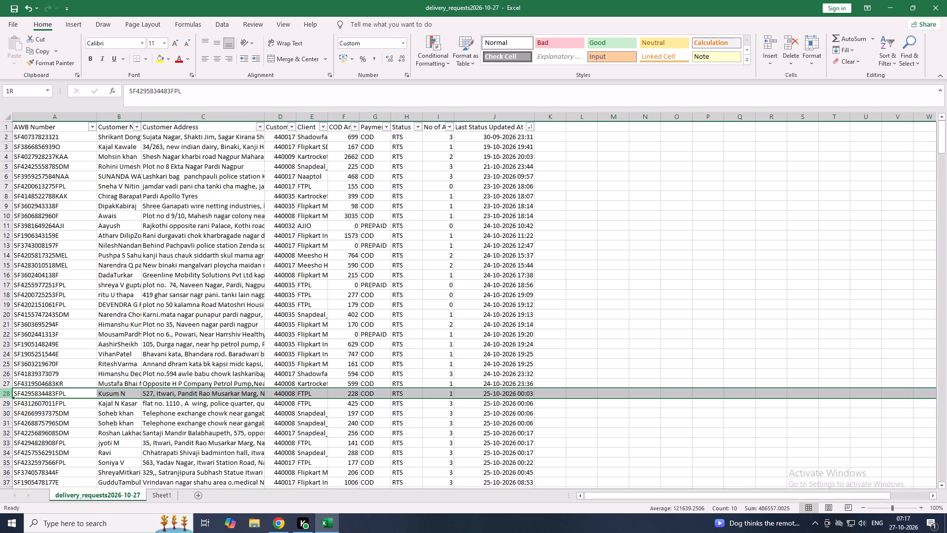
key("ctrl+shift+Down")
key("ctrl+minus")
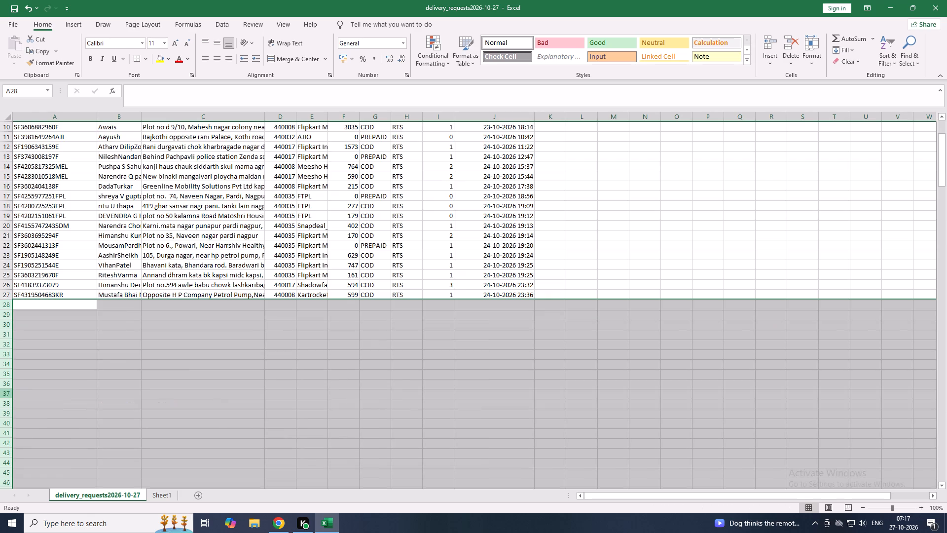
scroll(194, 422, "up", 2)
left_click(193, 425)
scroll(135, 408, "up", 5)
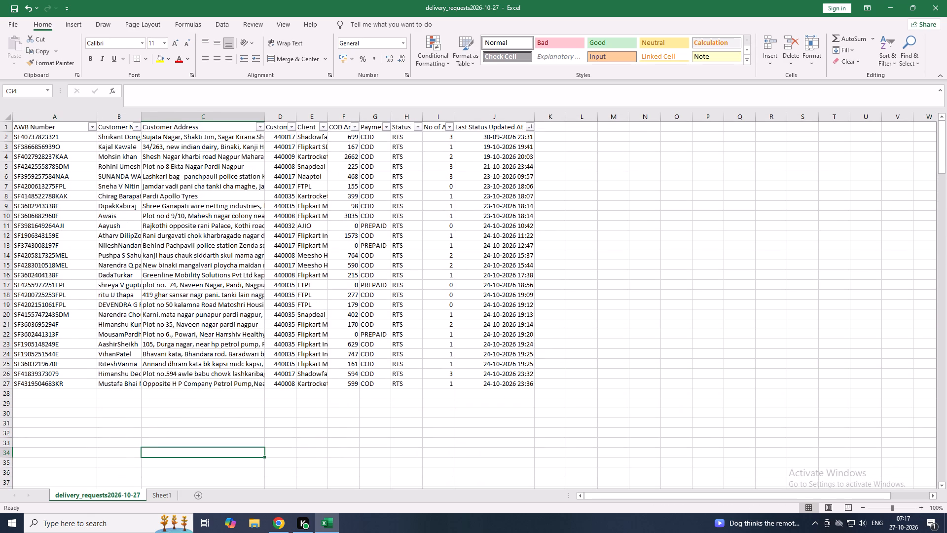
scroll(135, 408, "up", 2)
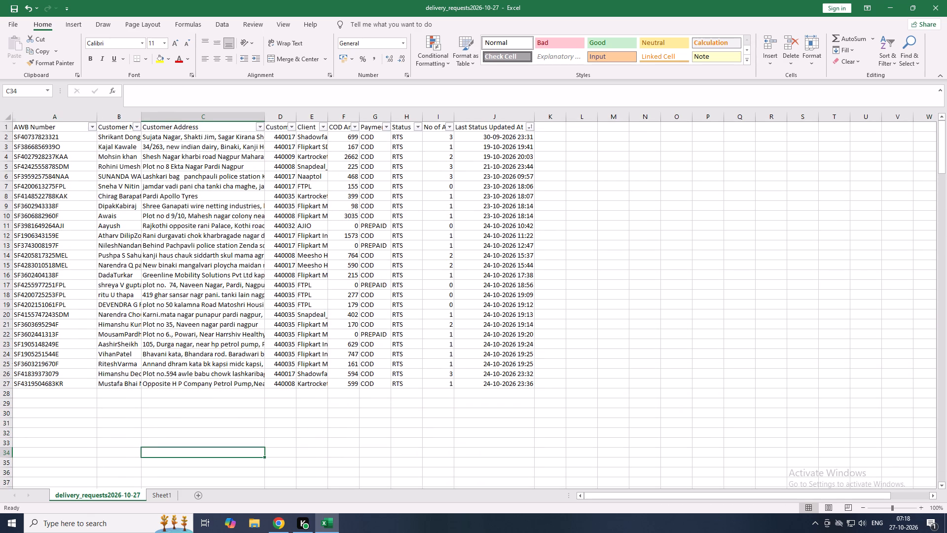
left_click(62, 167)
left_click(54, 177)
left_click(0, 175)
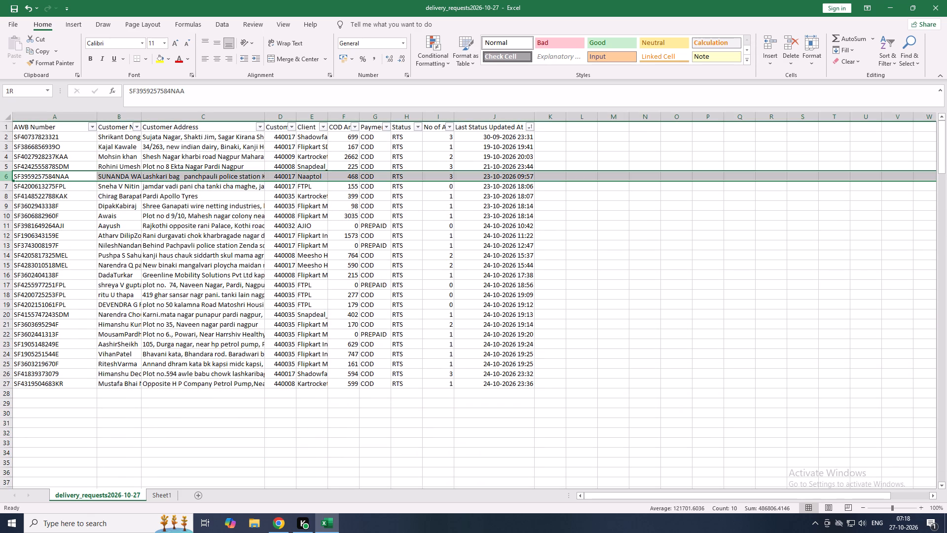
left_click(35, 175)
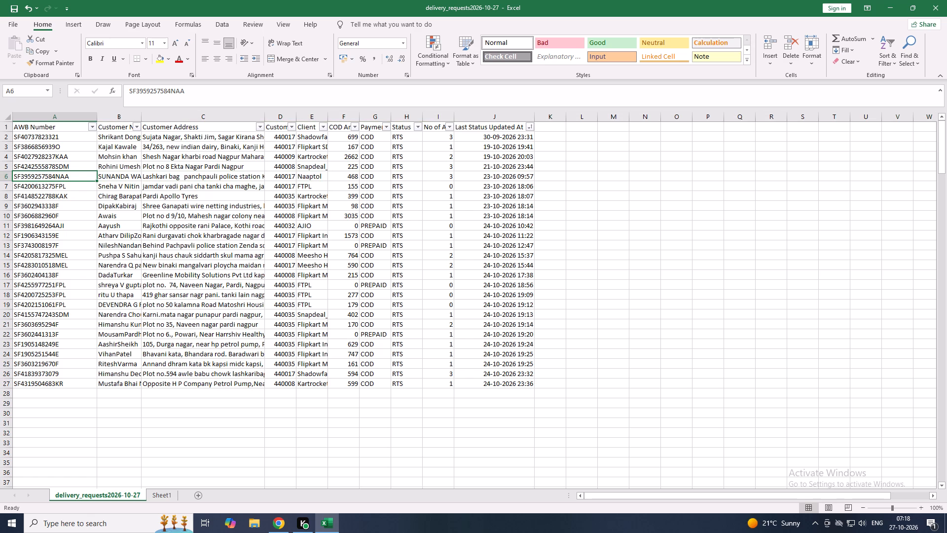
key("ctrl+c")
key("alt+Tab")
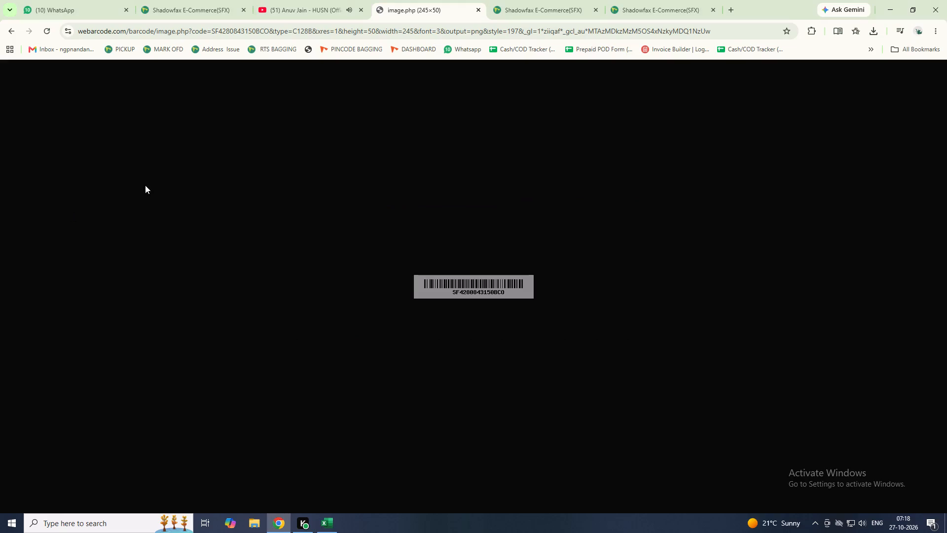
left_click(507, 0)
left_click(653, 0)
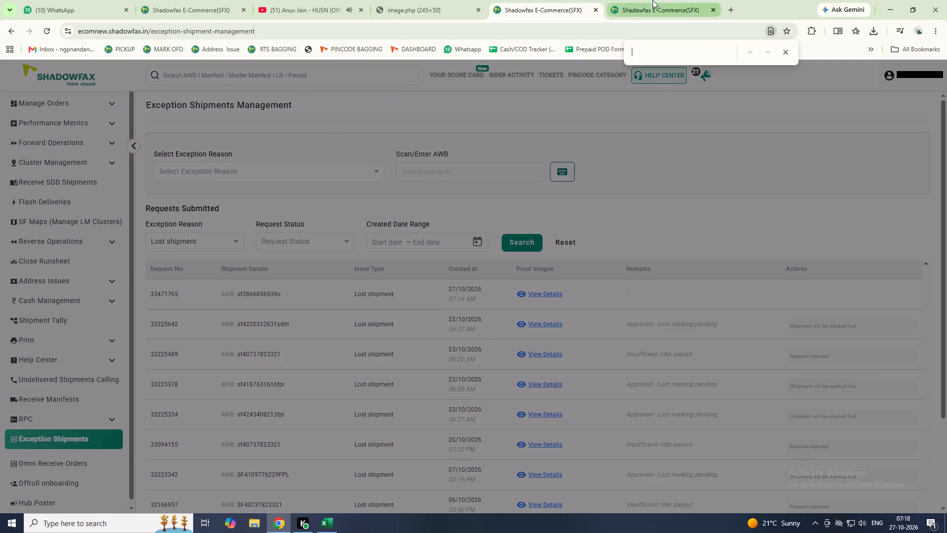
left_click(410, 142)
key("ctrl+a")
key("ctrl+v")
key("Return")
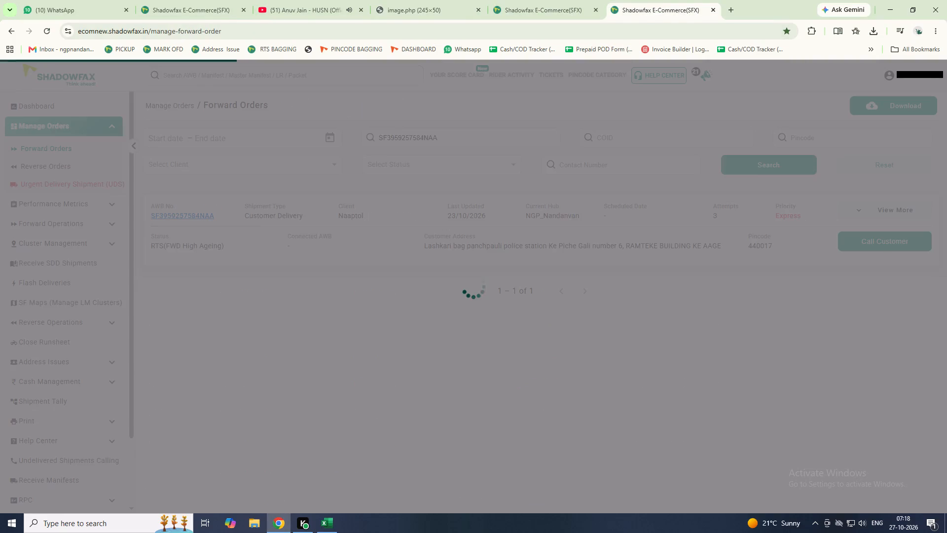
left_click(199, 218)
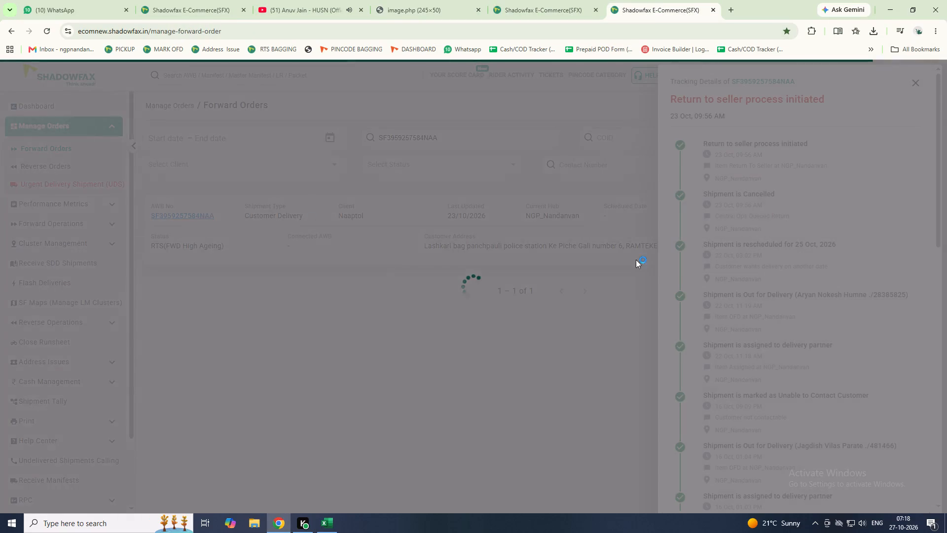
left_click_drag(686, 295, 721, 301)
left_click(759, 311)
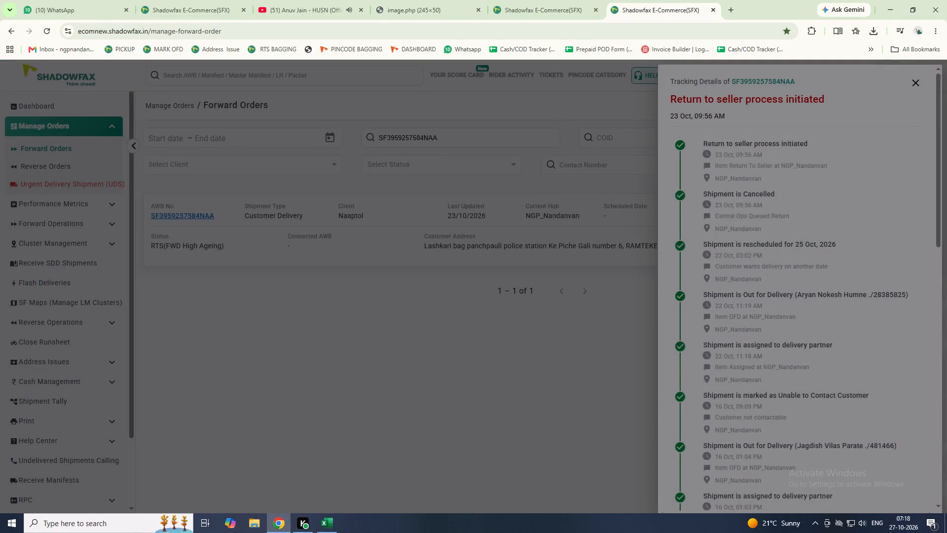
scroll(818, 435, "down", 2)
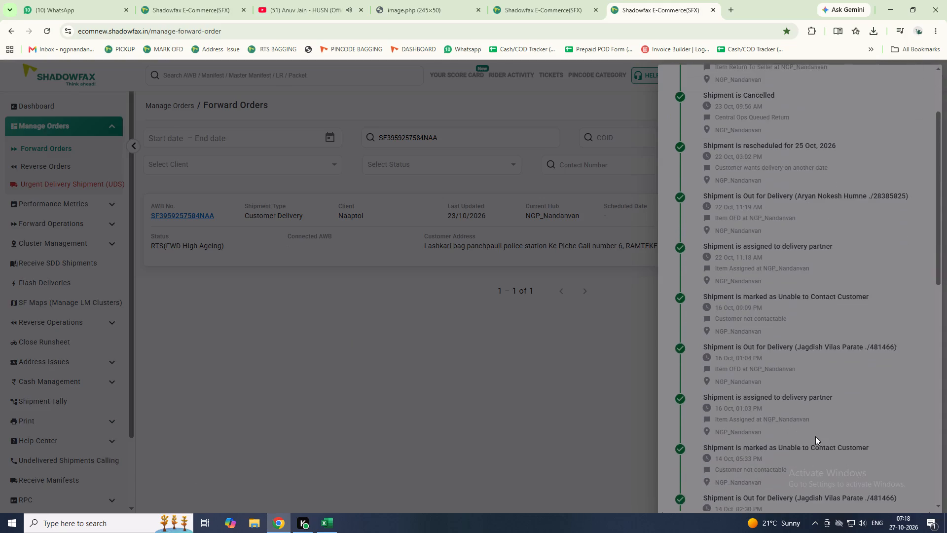
scroll(815, 437, "down", 6)
scroll(813, 437, "up", 5)
left_click(342, 391)
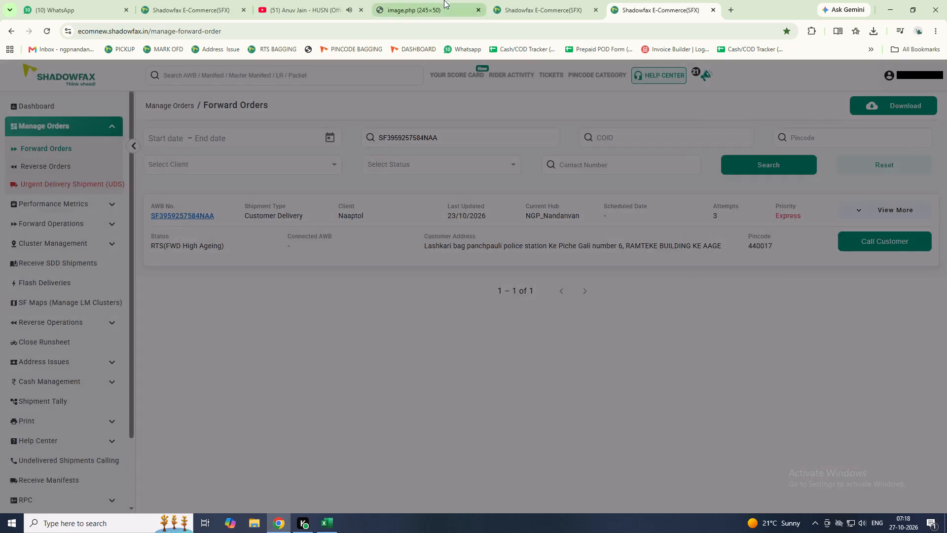
left_click(440, 0)
double_click(243, 22)
double_click(243, 25)
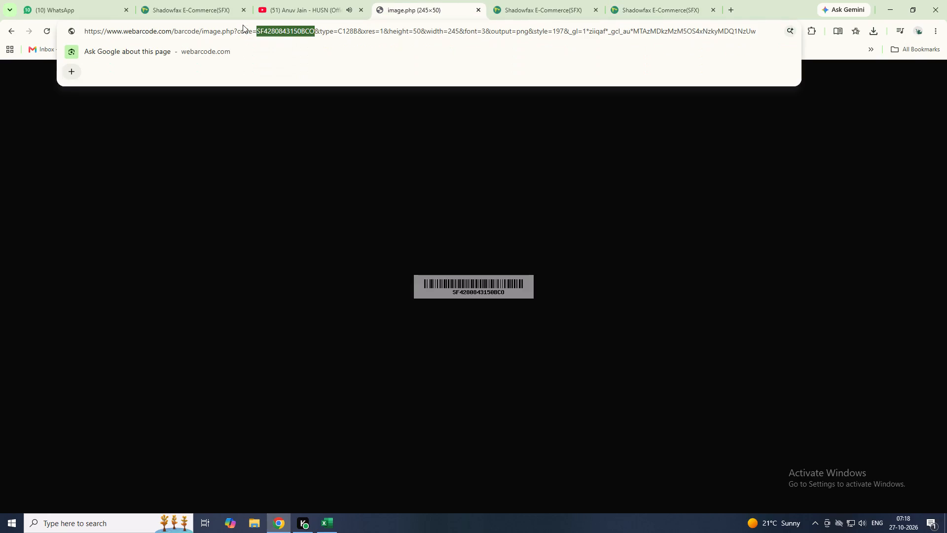
key("ctrl+v")
key("Return")
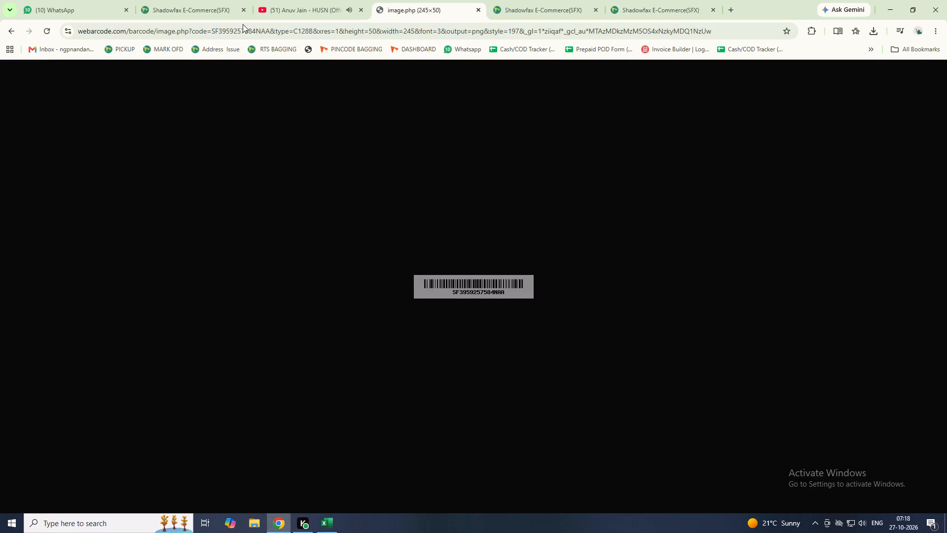
key("ctrl+p")
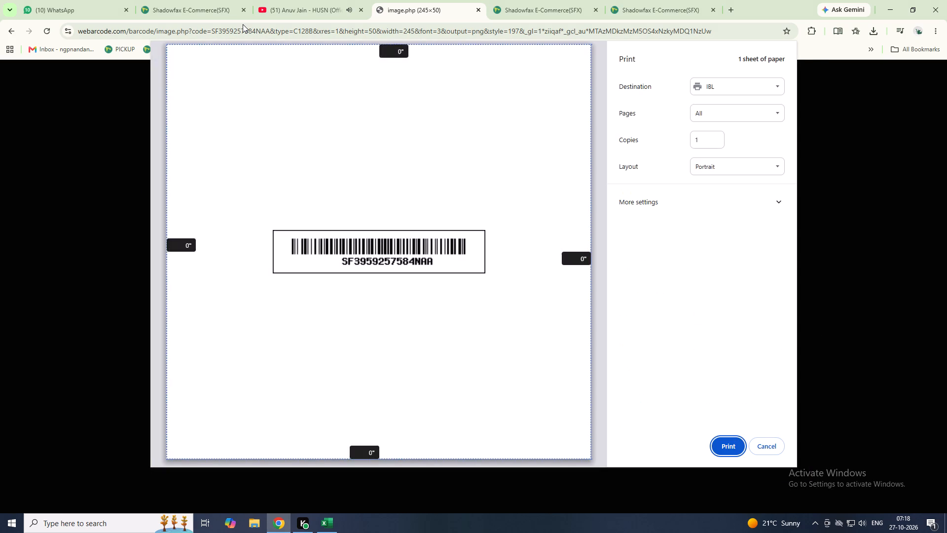
key("Return")
key("alt+Tab")
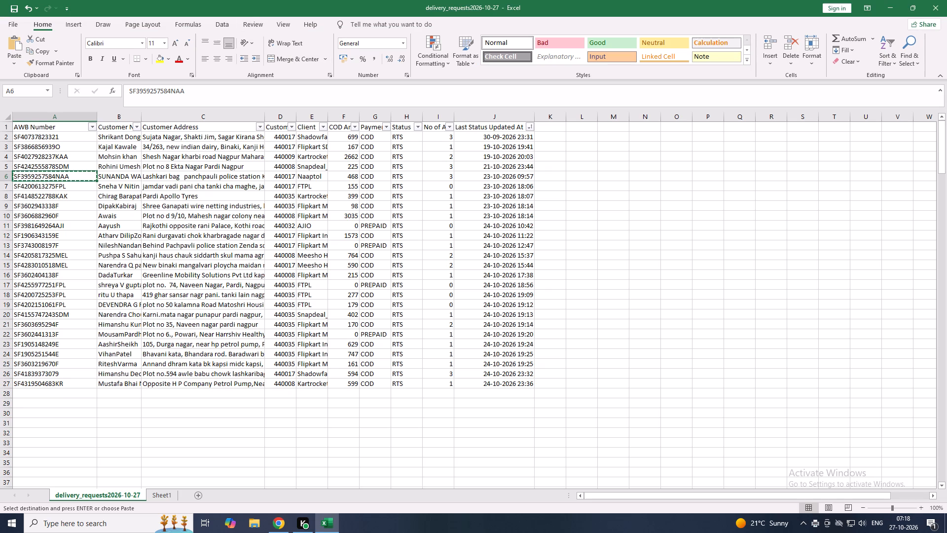
left_click(349, 188)
left_click(0, 187)
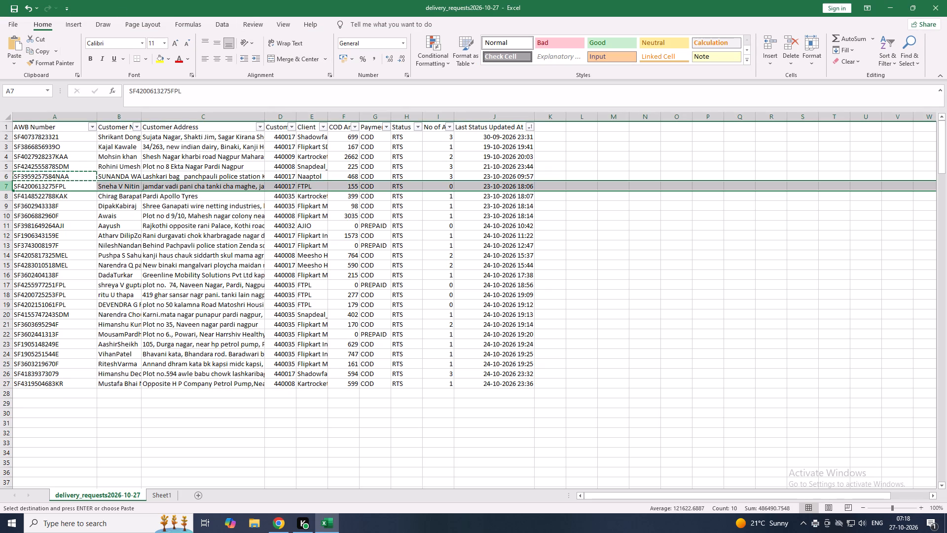
left_click(31, 186)
key("ctrl+c")
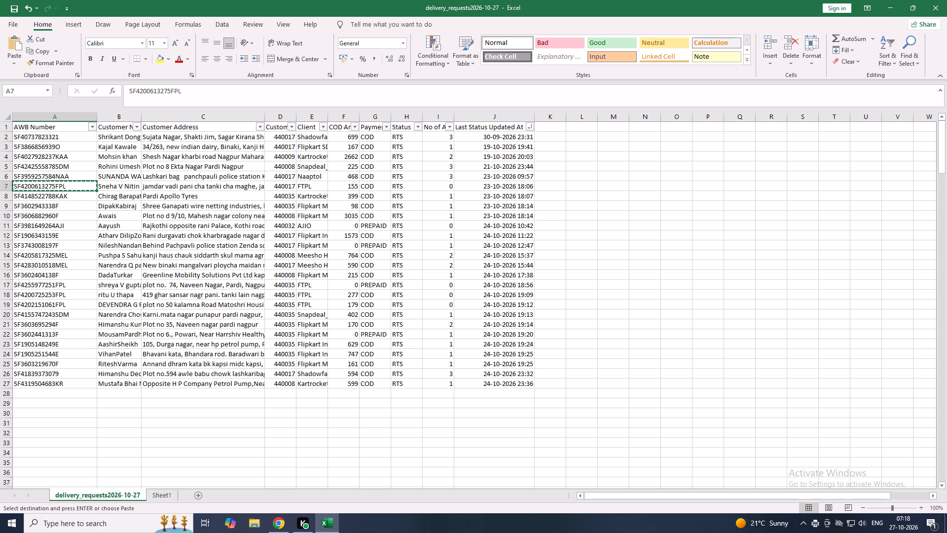
key("alt+Tab")
double_click(227, 31)
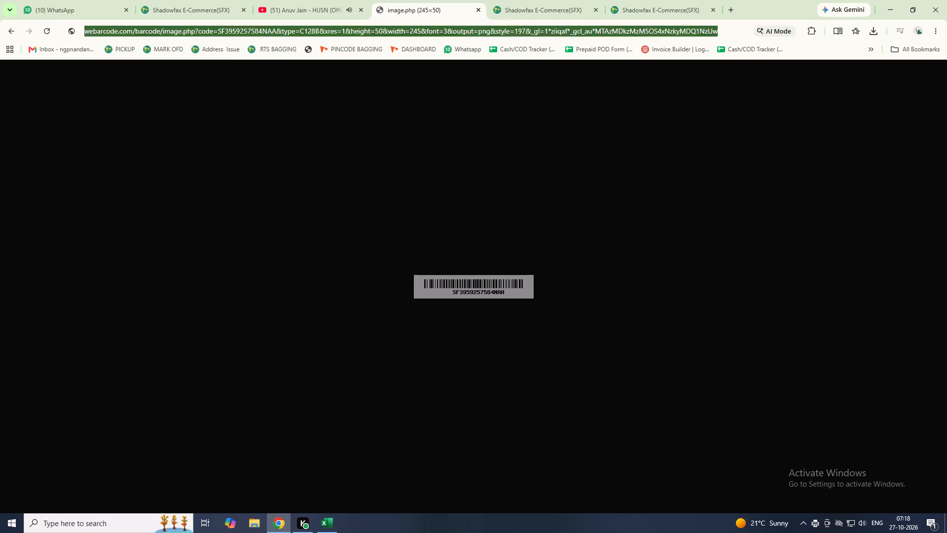
key("ctrl+v")
key("Return")
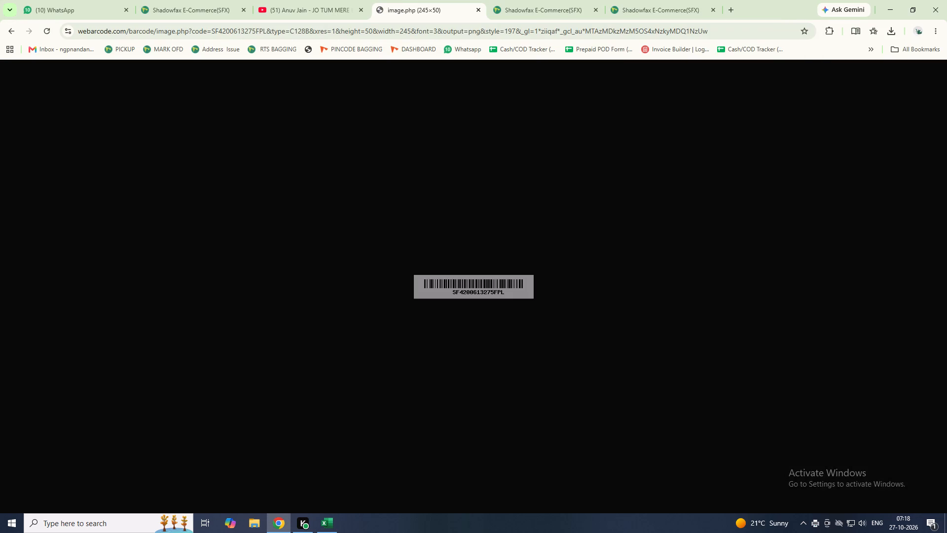
key("ctrl+p")
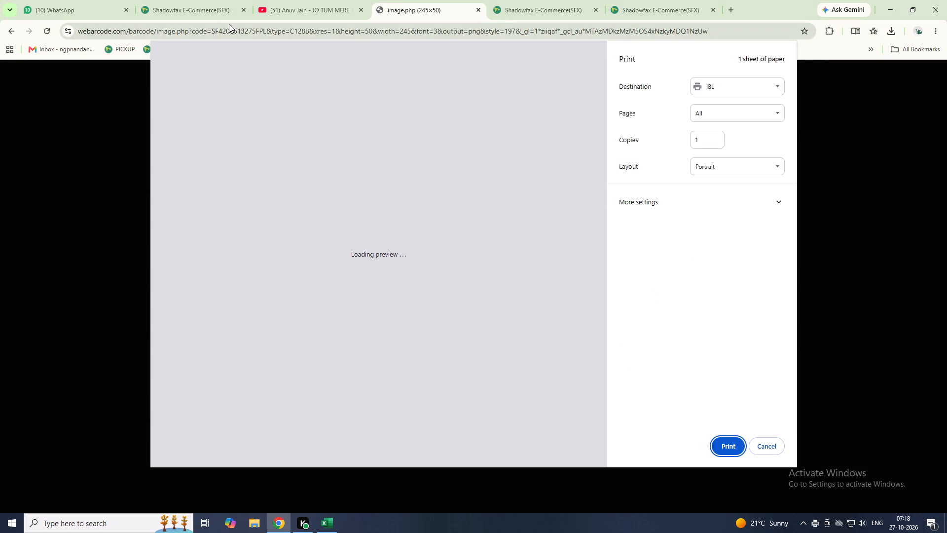
key("Return")
key("alt+Tab")
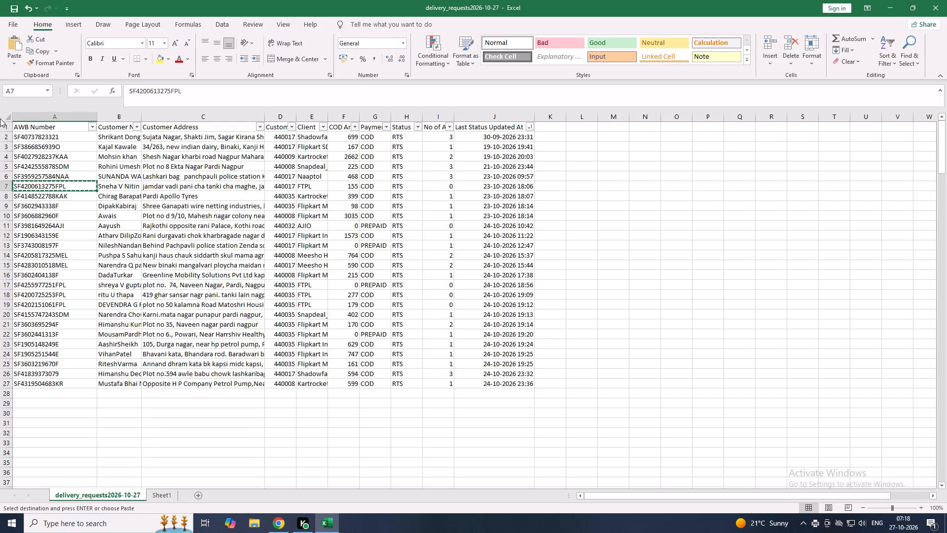
left_click(1, 186)
key("ctrl+minus")
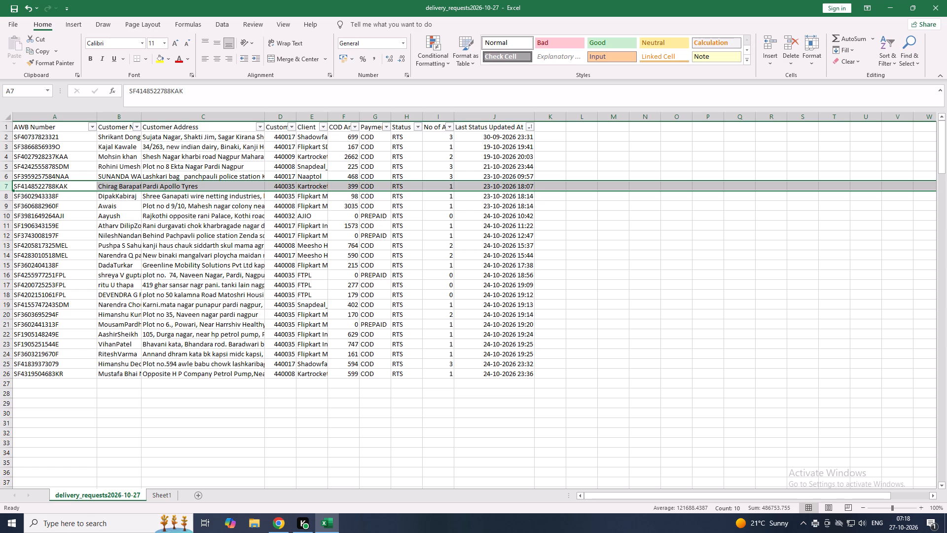
left_click(29, 193)
left_click(32, 180)
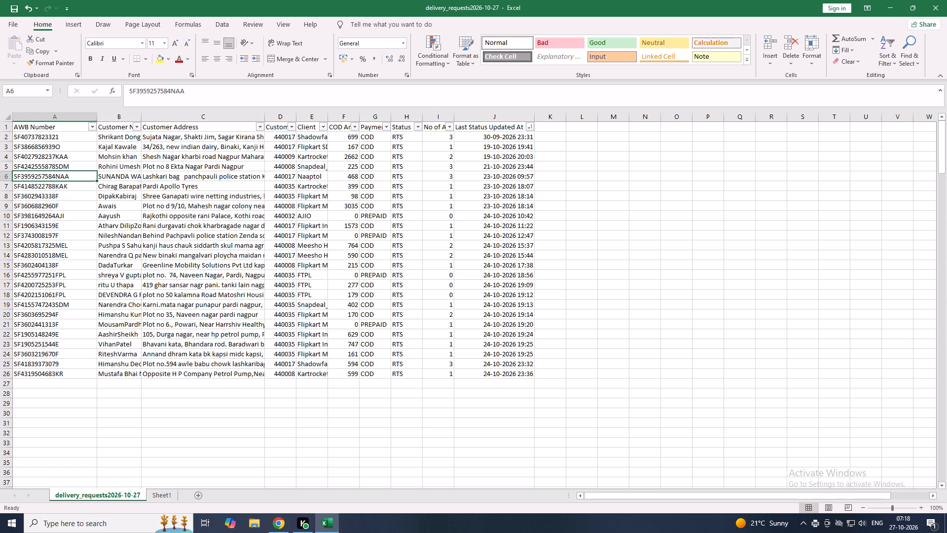
left_click(31, 184)
key("ctrl+c")
key("alt+Tab")
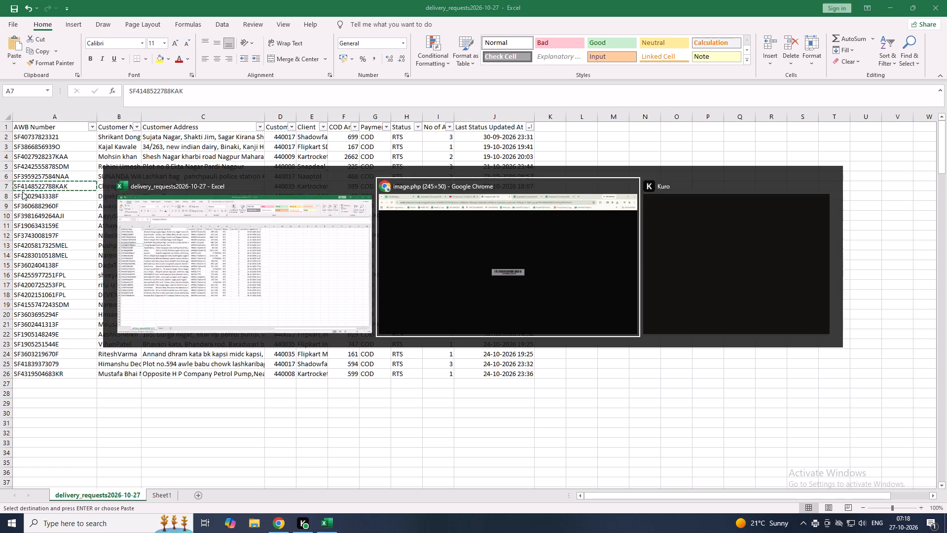
left_click(510, 0)
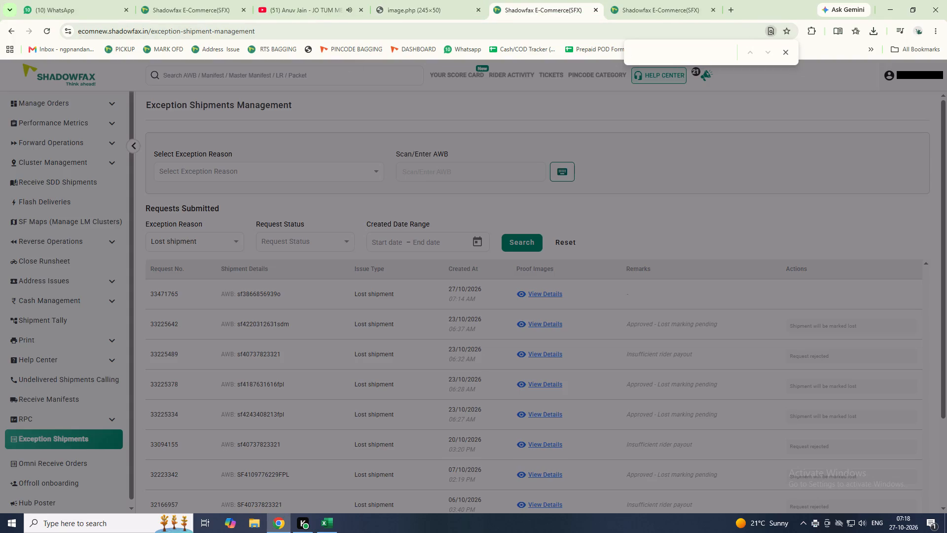
left_click(347, 66)
left_click(347, 70)
key("ctrl+v")
key("Return")
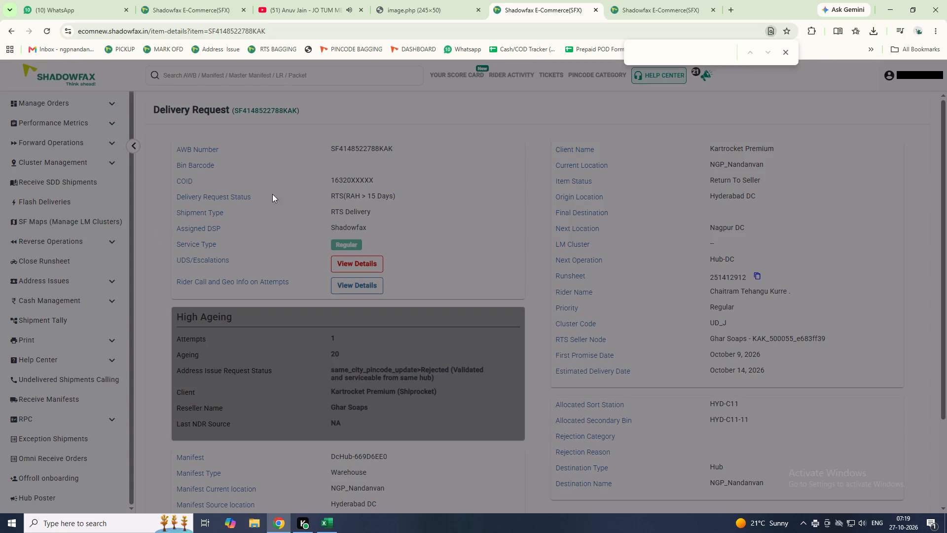
left_click(408, 0)
left_click(234, 20)
double_click(235, 24)
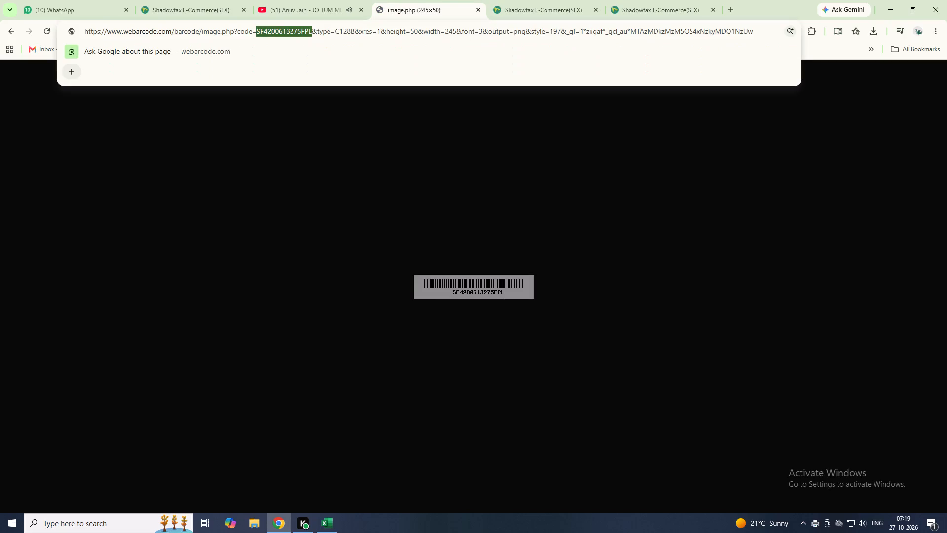
key("ctrl+v")
key("Return")
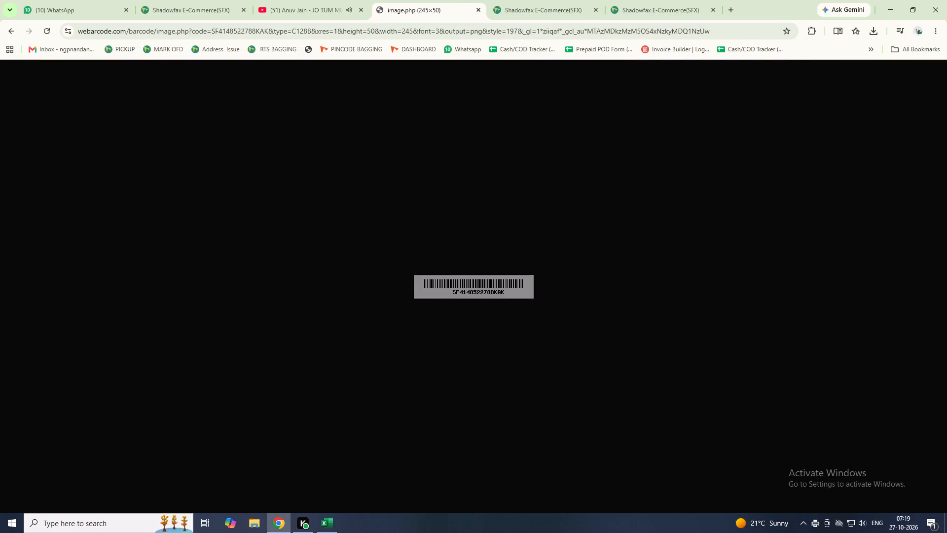
key("ctrl+bracketleft")
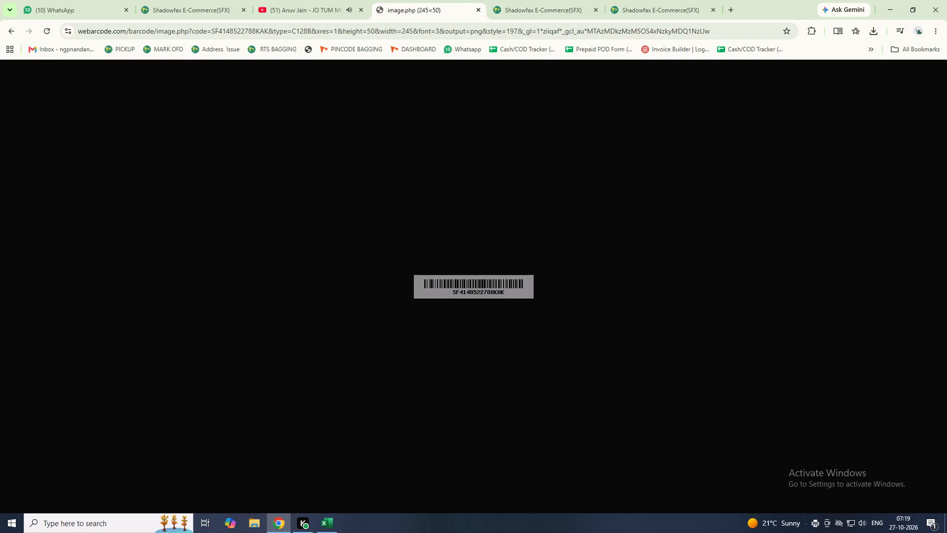
key("ctrl+bracketleft")
key("ctrl+p")
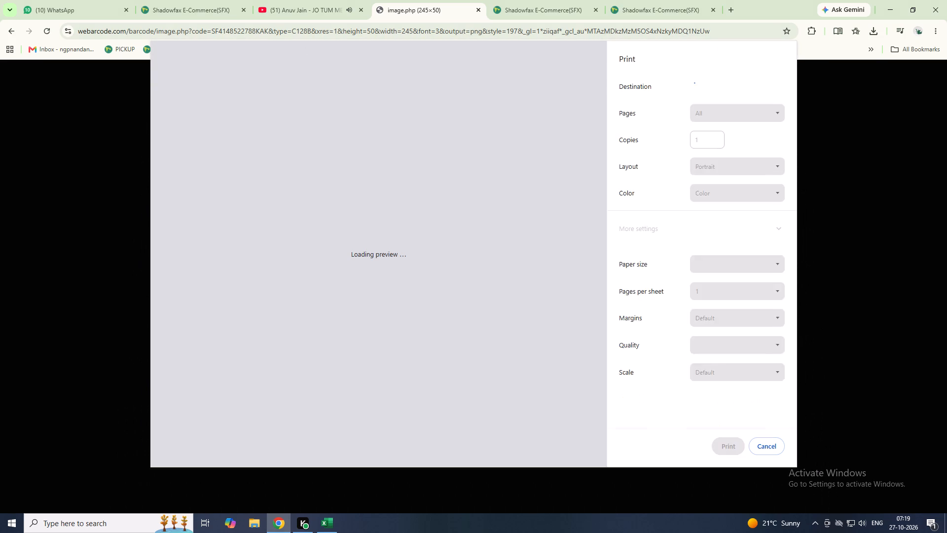
key("Return")
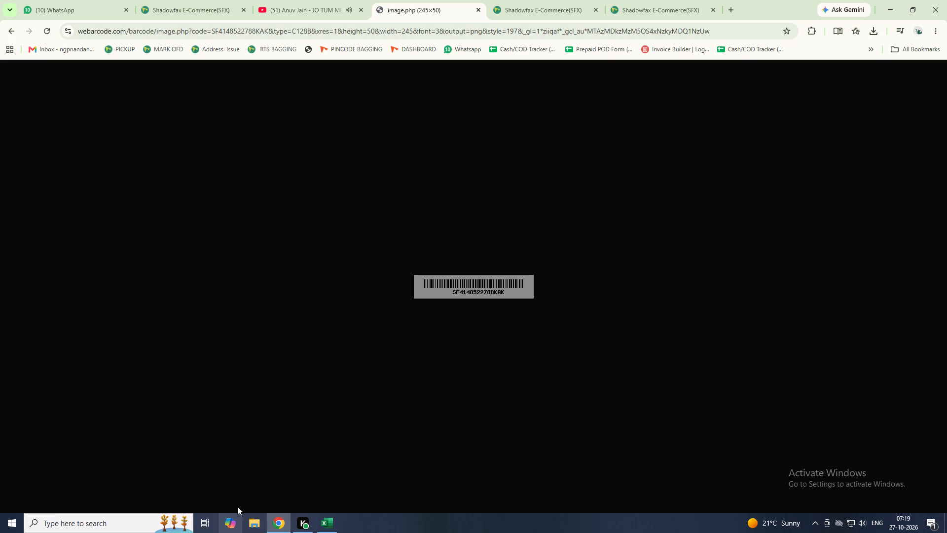
left_click(334, 529)
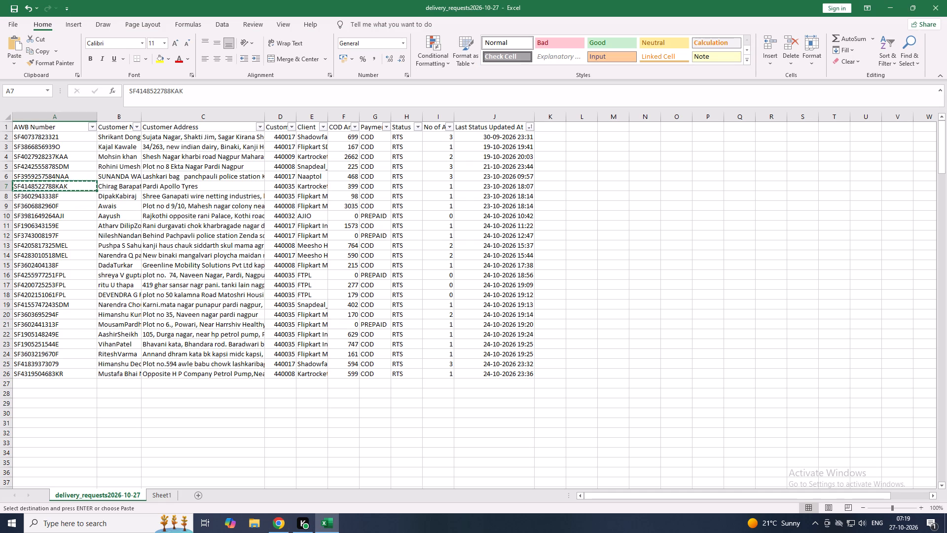
left_click(8, 190)
left_click(4, 195)
left_click(27, 197)
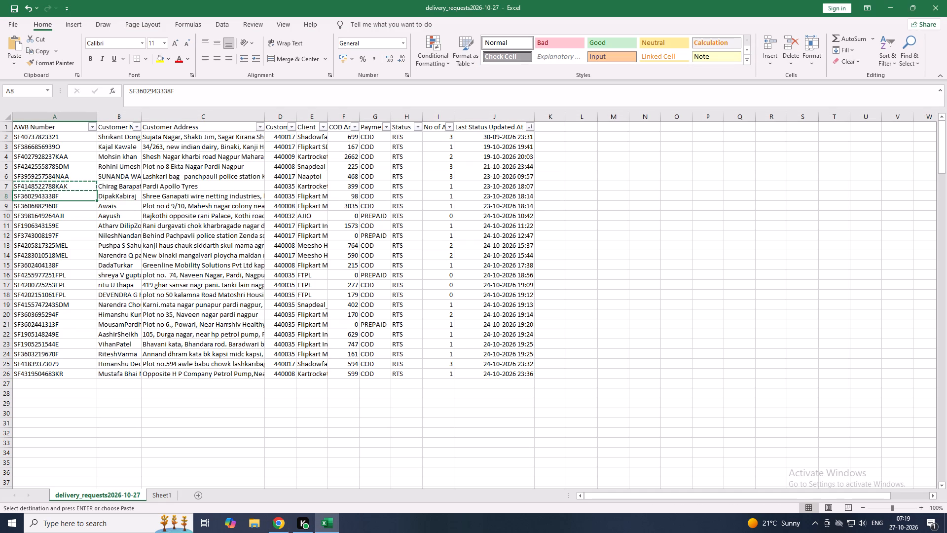
key("ctrl+c")
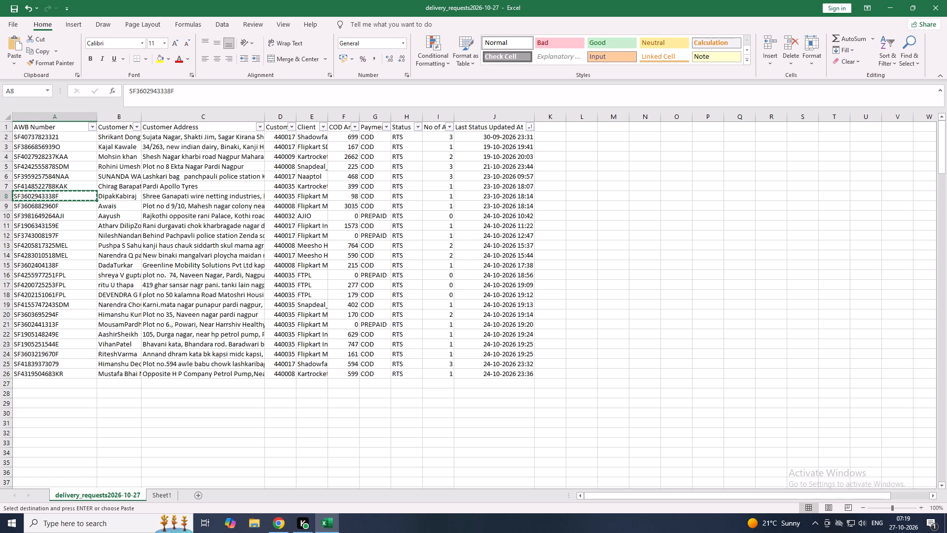
left_click(320, 364)
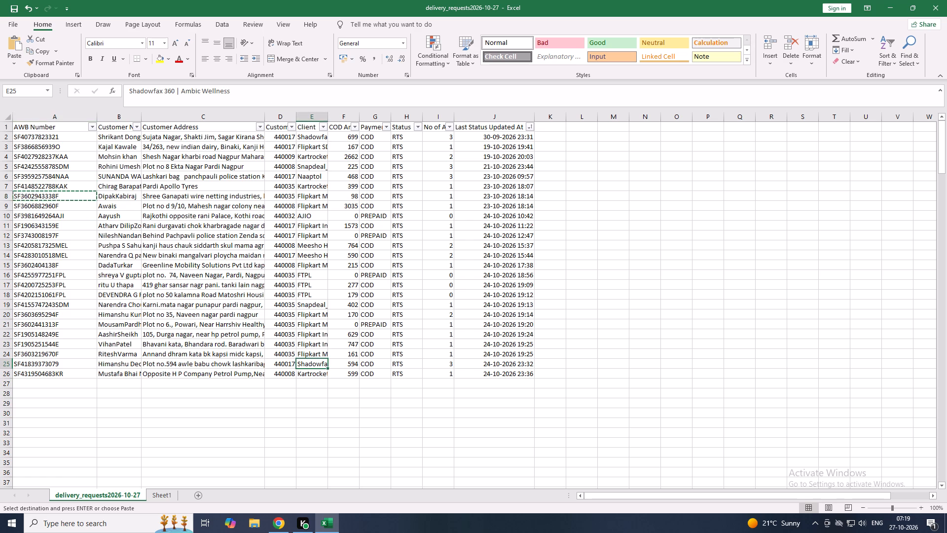
left_click(4, 365)
left_click(35, 364)
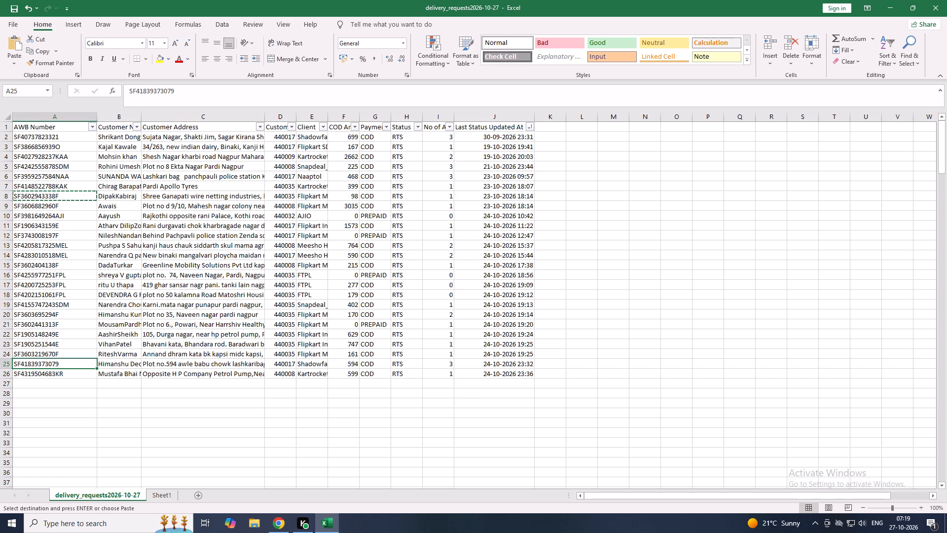
key("ctrl+c")
key("alt+Tab")
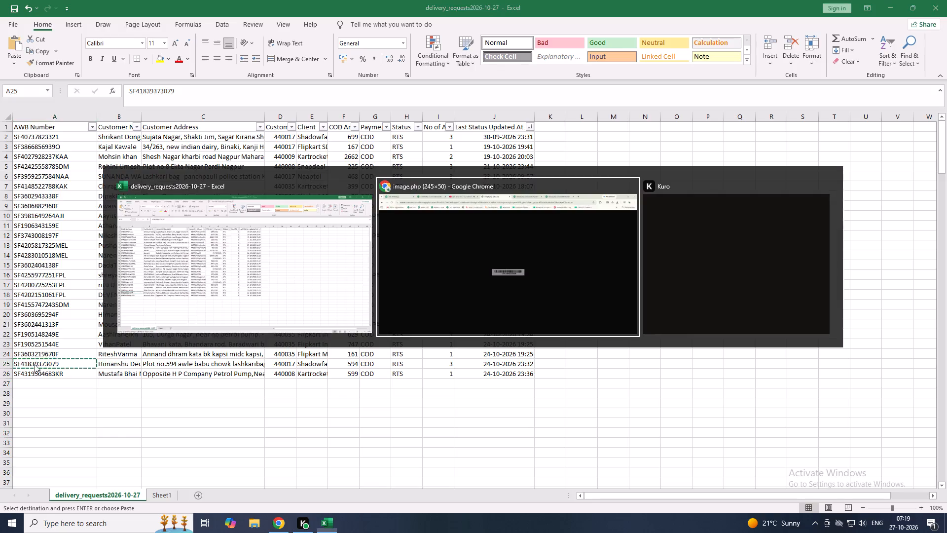
left_click(523, 0)
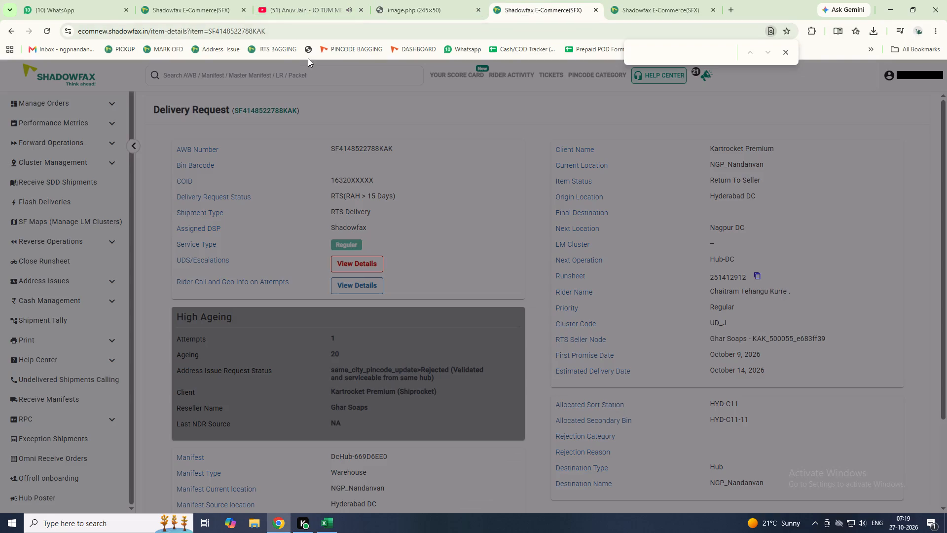
left_click(305, 59)
left_click(289, 86)
key("ctrl+v")
left_click(295, 78)
key("ctrl+v")
key("Return")
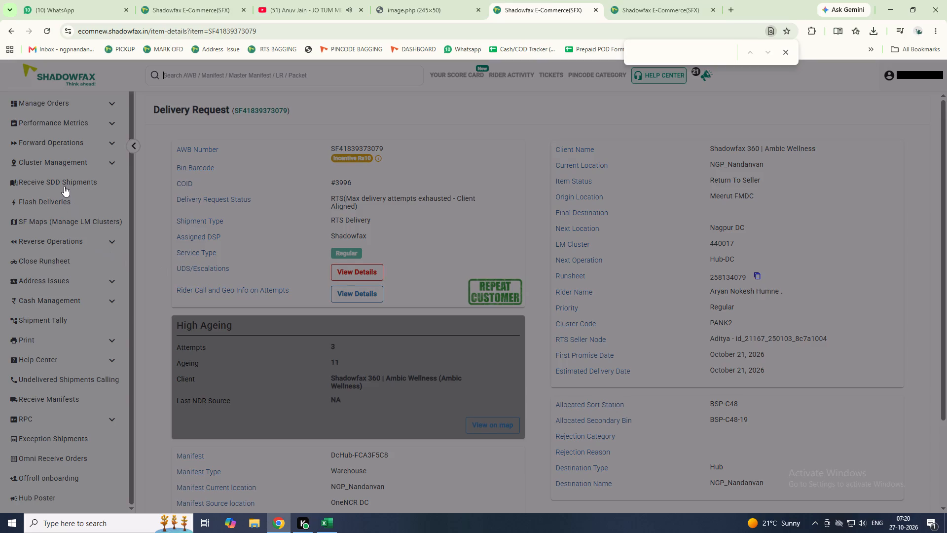
left_click(47, 99)
left_click(43, 120)
double_click(401, 124)
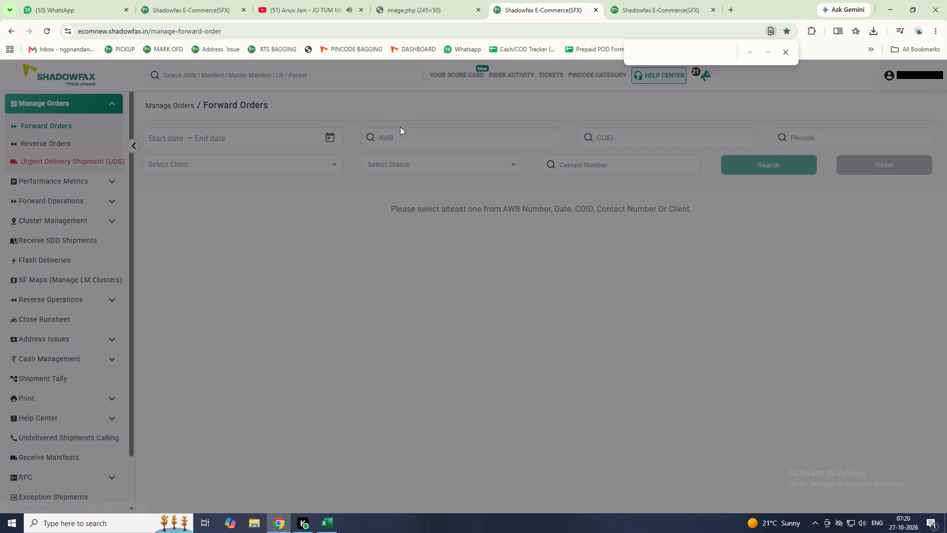
left_click(401, 115, "ctrl")
double_click(406, 126)
key("ctrl+v")
scroll(406, 137, "up", 1)
left_click(406, 137)
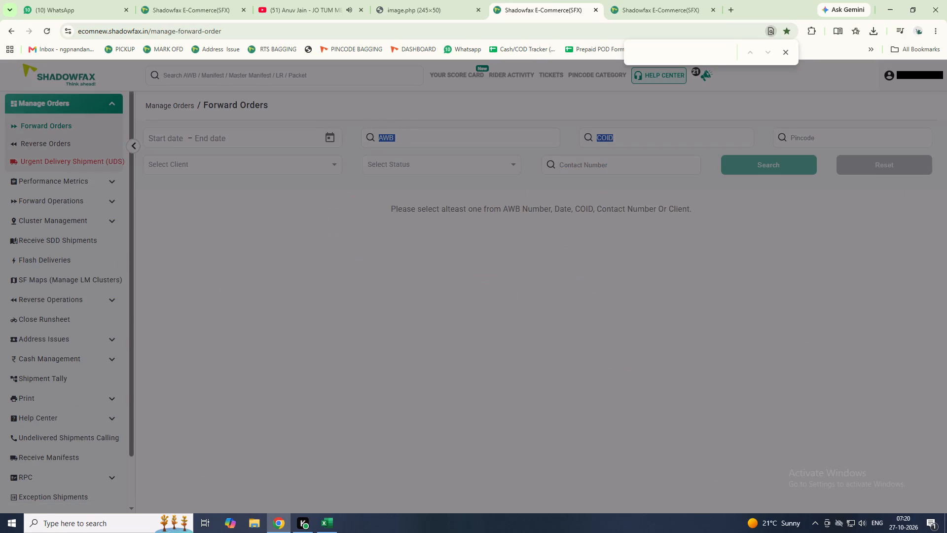
key("ctrl+v")
key("Return")
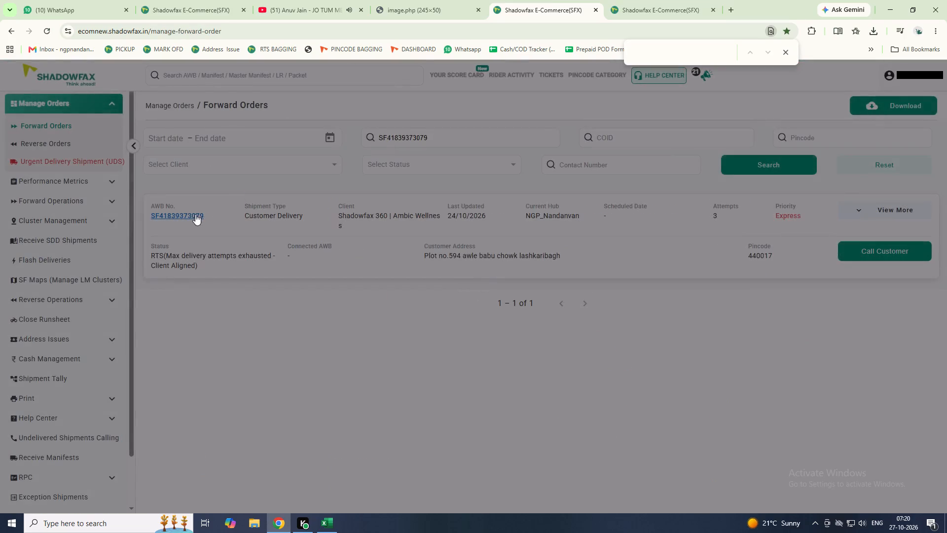
left_click(195, 214)
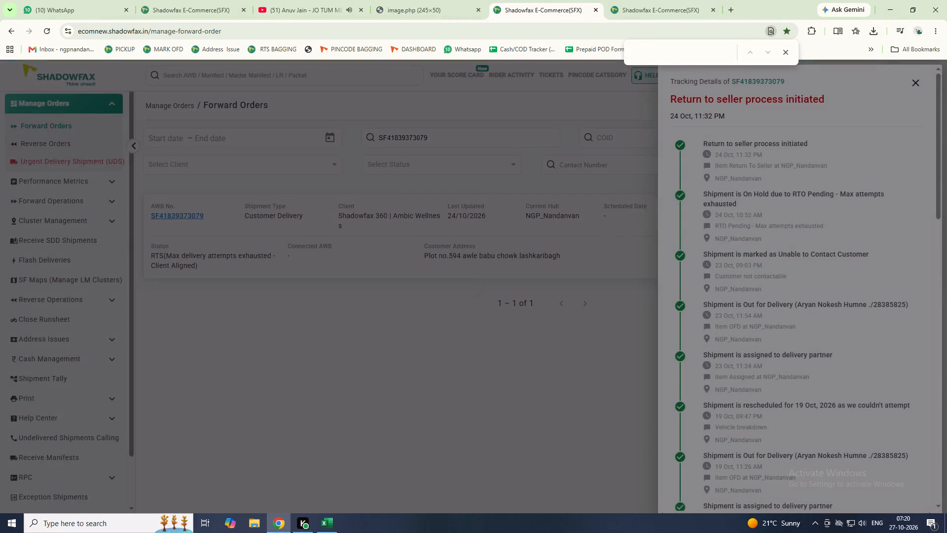
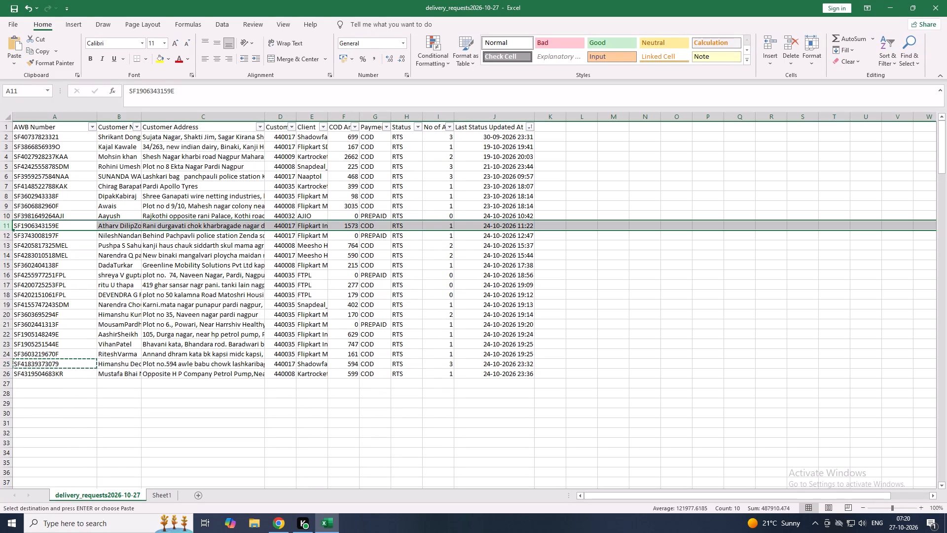
left_click(33, 225)
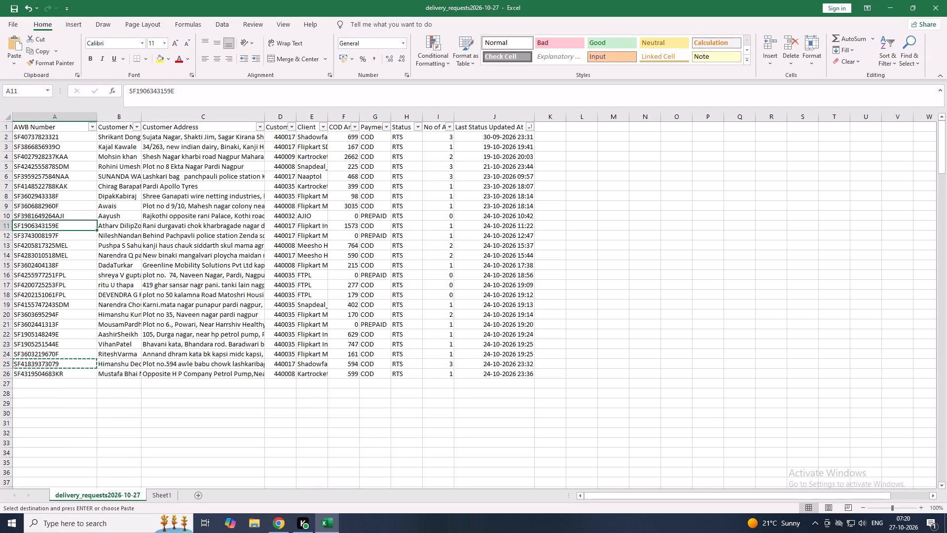
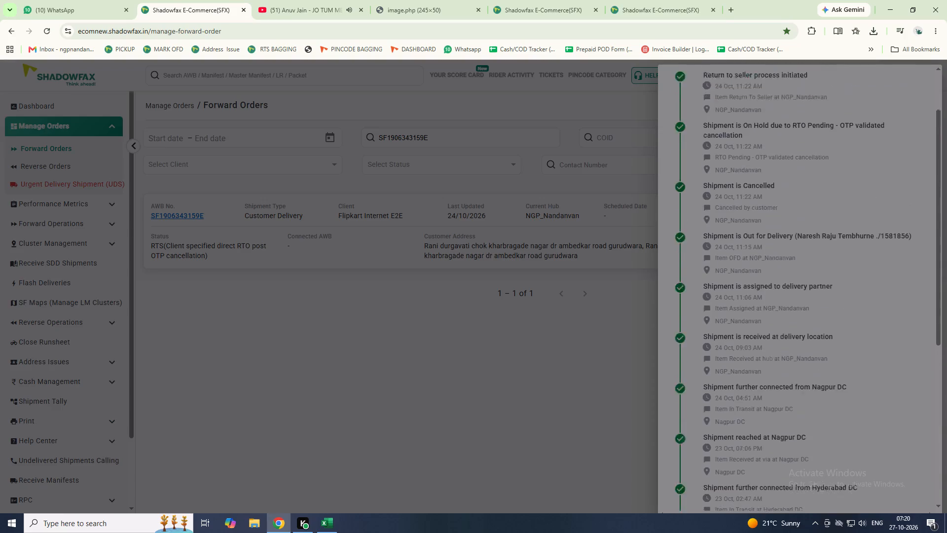
scroll(765, 315, "up", 4)
left_click(292, 274)
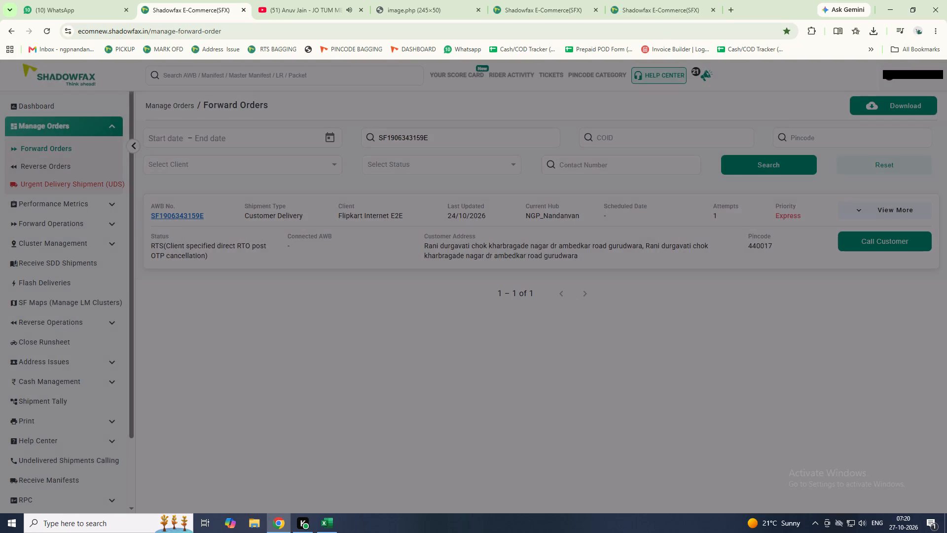
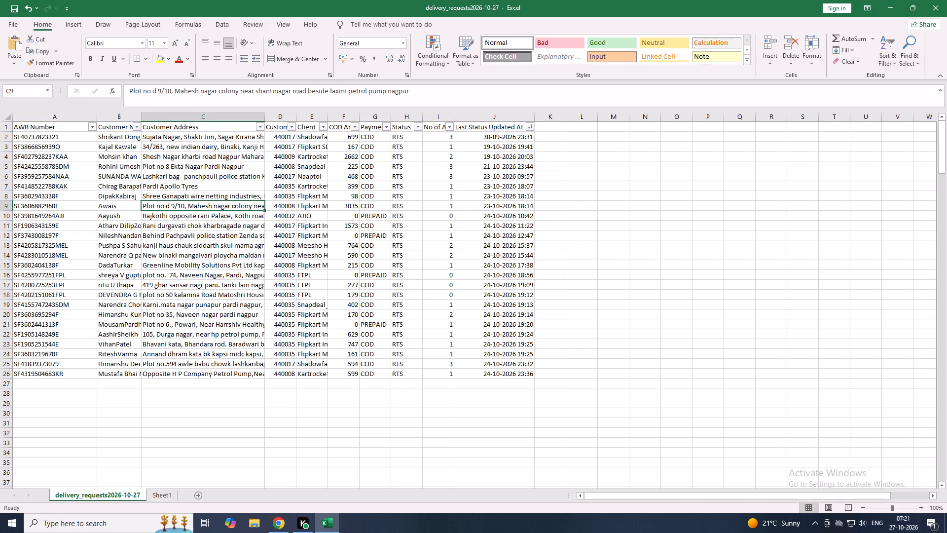
left_click(5, 207)
left_click(14, 207)
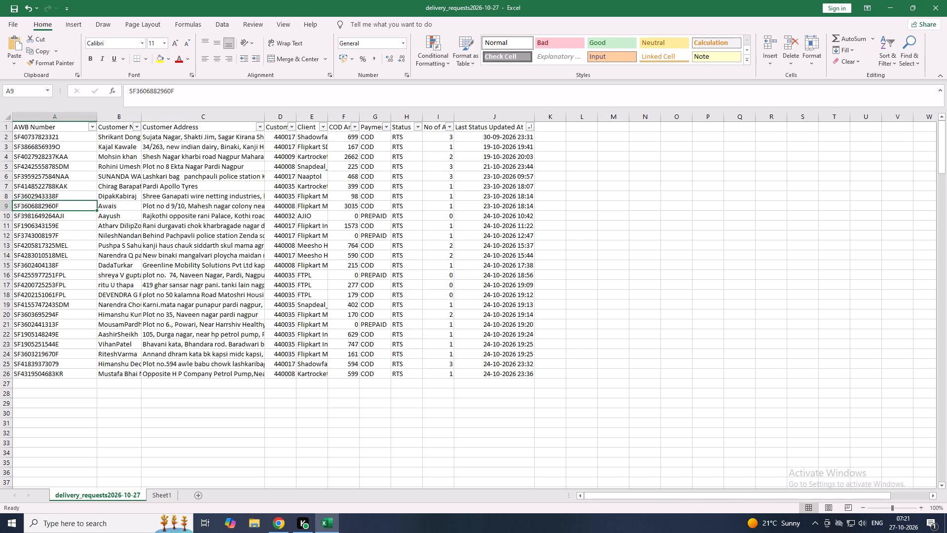
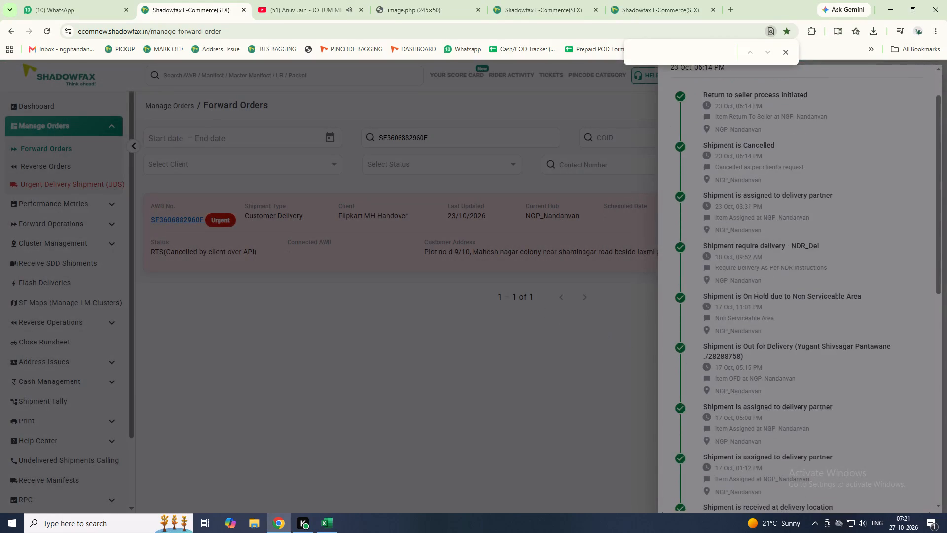
scroll(727, 356, "down", 5)
scroll(736, 365, "up", 1)
scroll(736, 366, "down", 6)
scroll(735, 367, "up", 7)
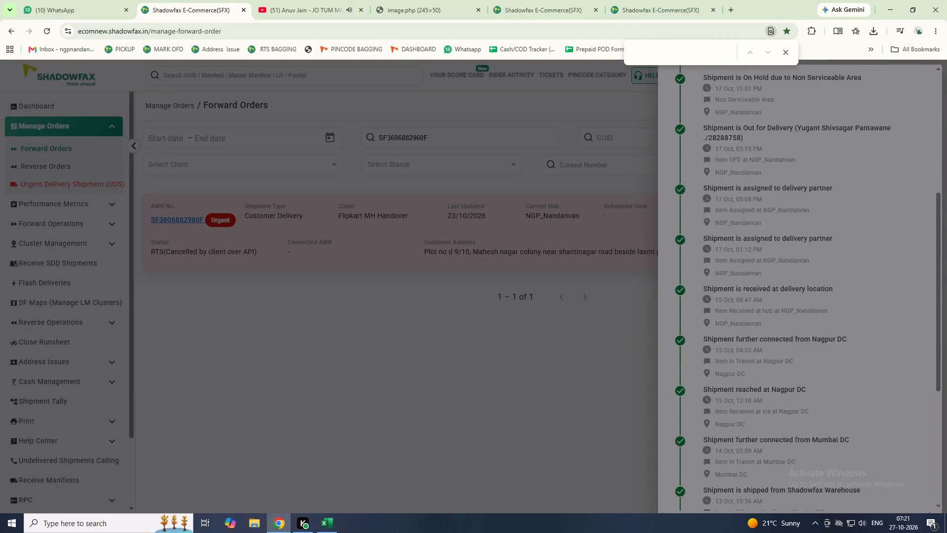
scroll(734, 367, "up", 8)
left_click(568, 347)
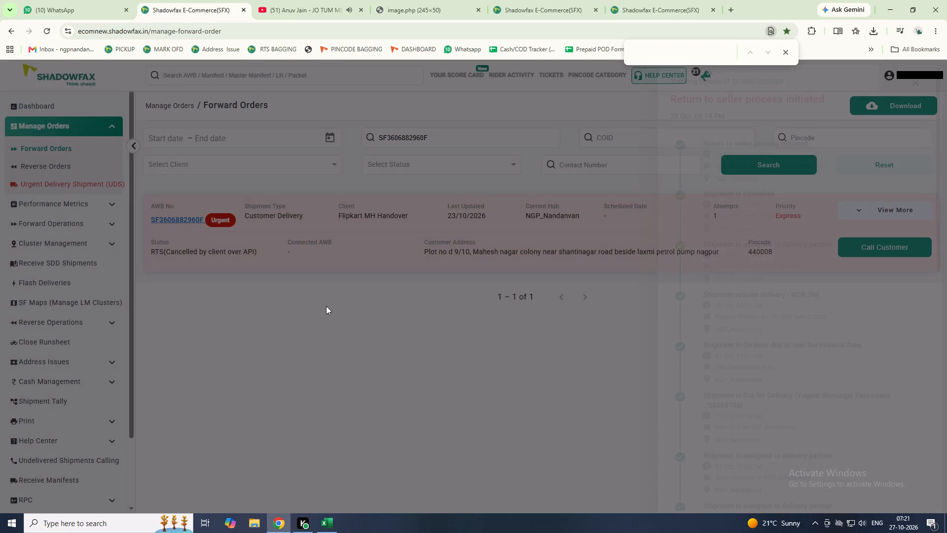